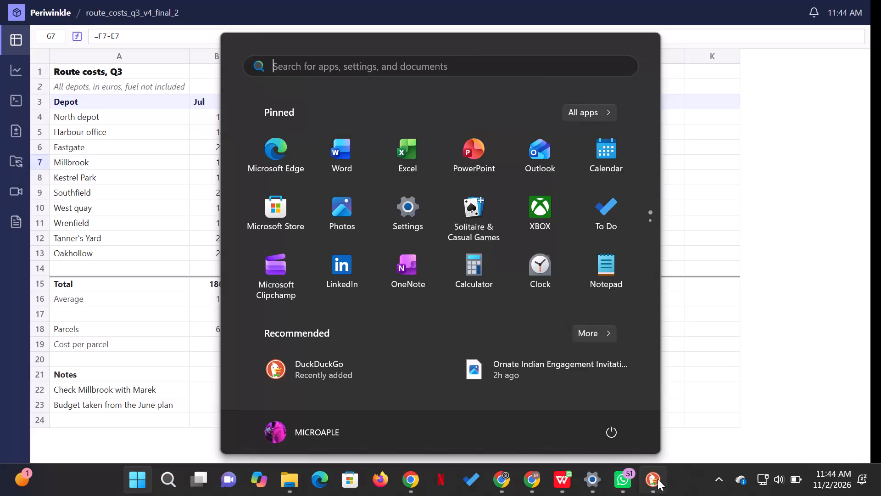
Close the DuckDuckGo browser window showing the Look busy kit page and return to the bare desktop.
click(714, 361)
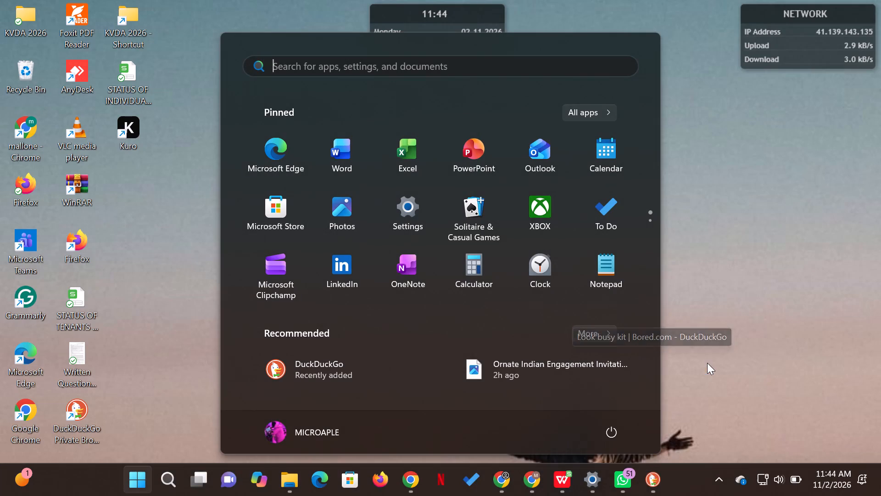
click(706, 152)
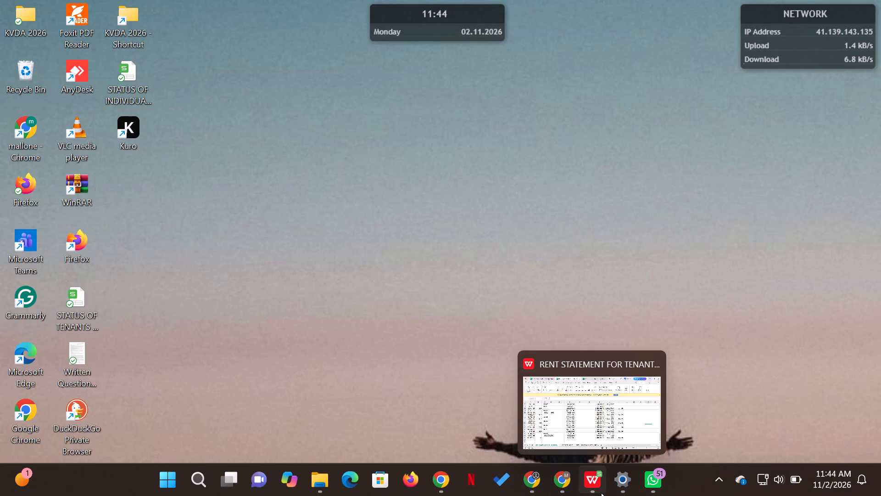
Switch to WPS Office and bring up the RENT STATEMENTS PER TENANT workbook.
click(597, 492)
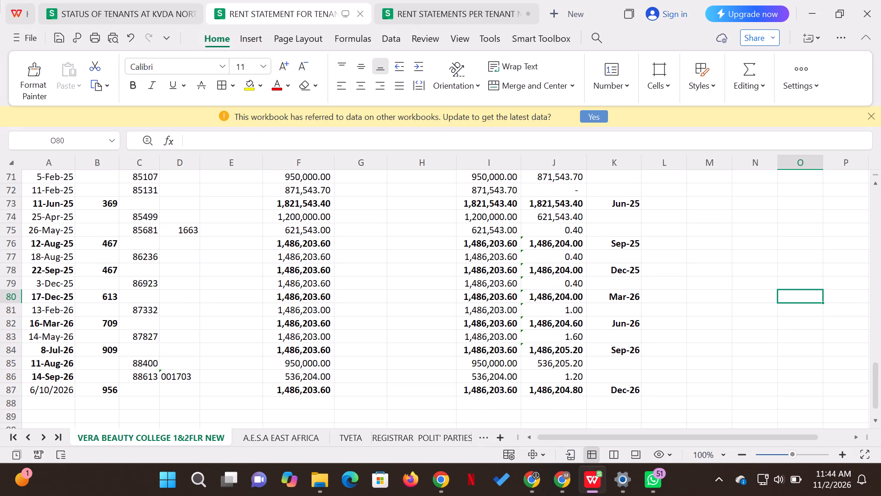
scroll(385, 317, up, 2)
click(468, 9)
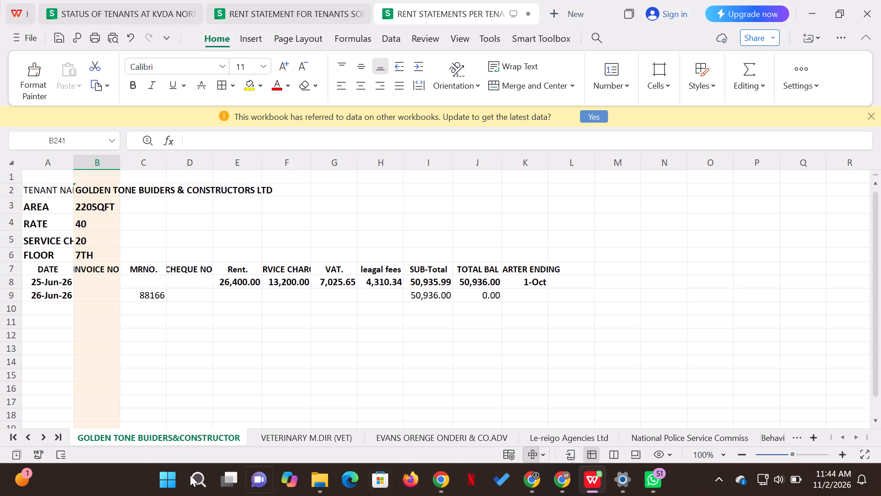
Search the installed apps for "k" and launch the Kuro app.
click(163, 483)
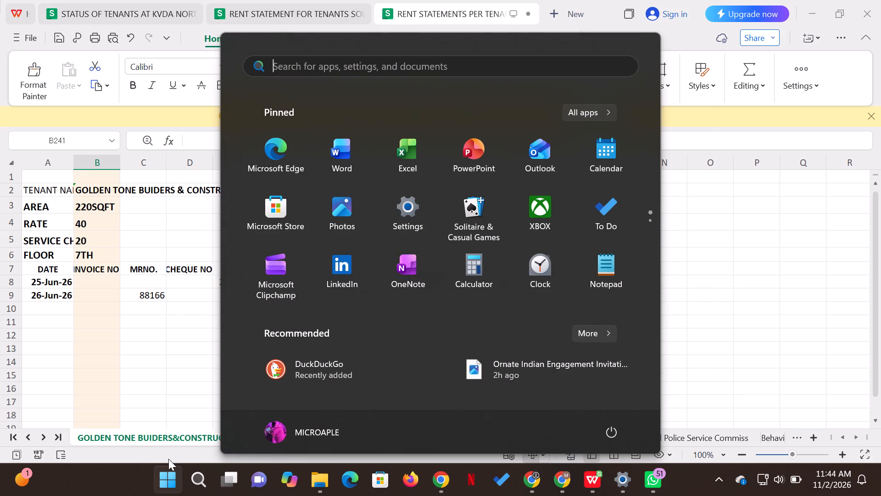
key(k)
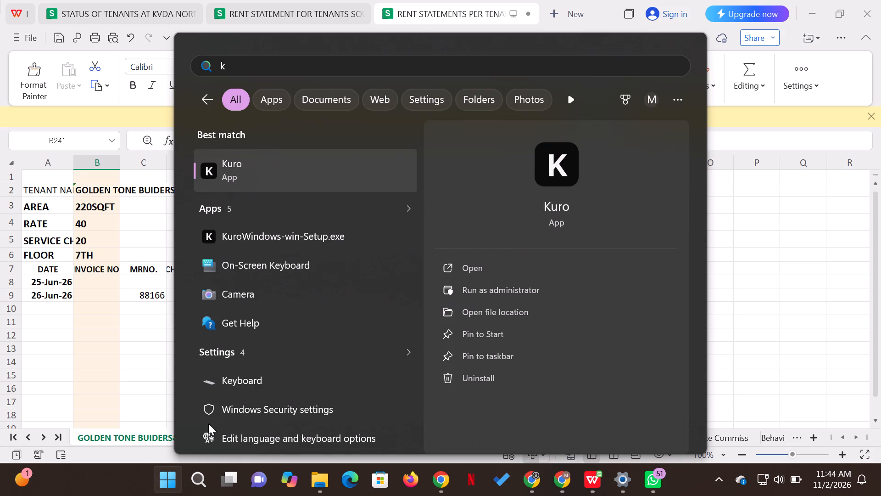
click(496, 270)
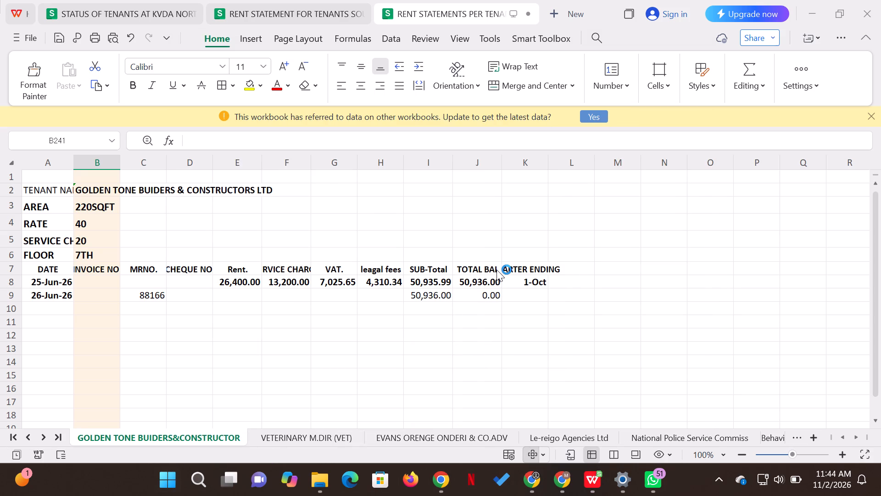
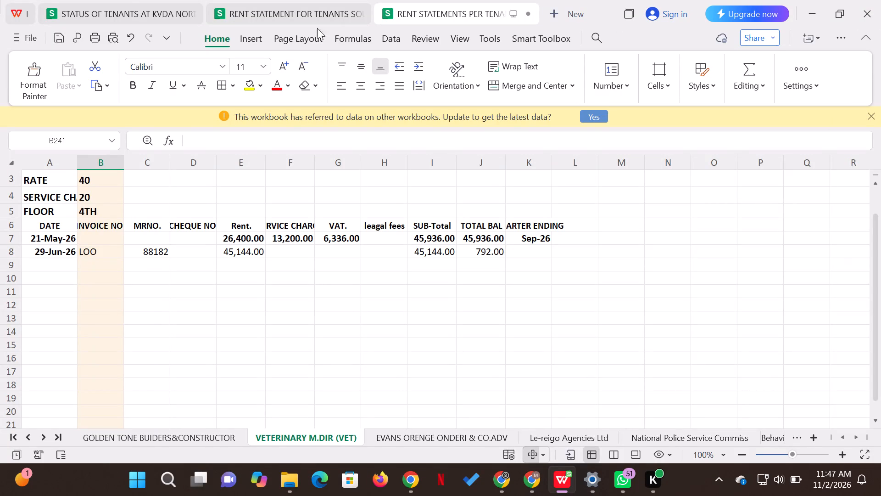
Bring up the STATUS OF TENANTS AT KVDA workbook at the beginning of the NOVEMBER 2026 sheet's tenant list.
click(156, 0)
scroll(266, 287, up, 6)
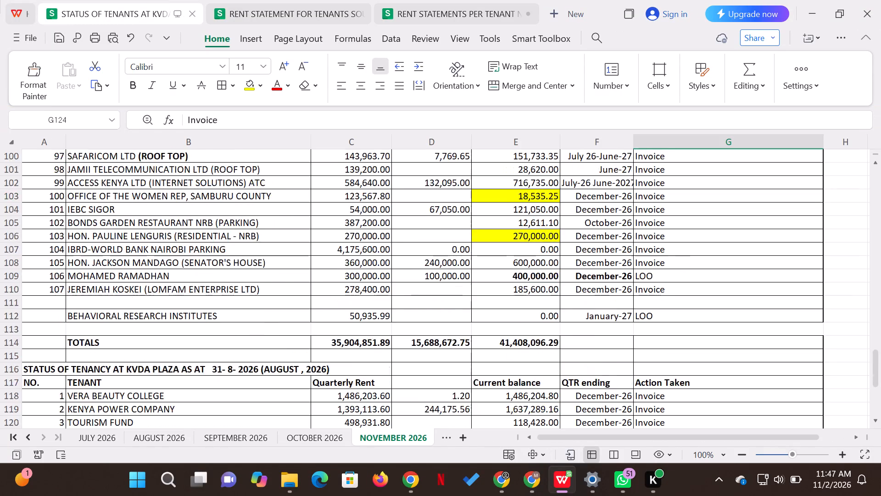
scroll(260, 264, up, 20)
scroll(260, 264, up, 20)
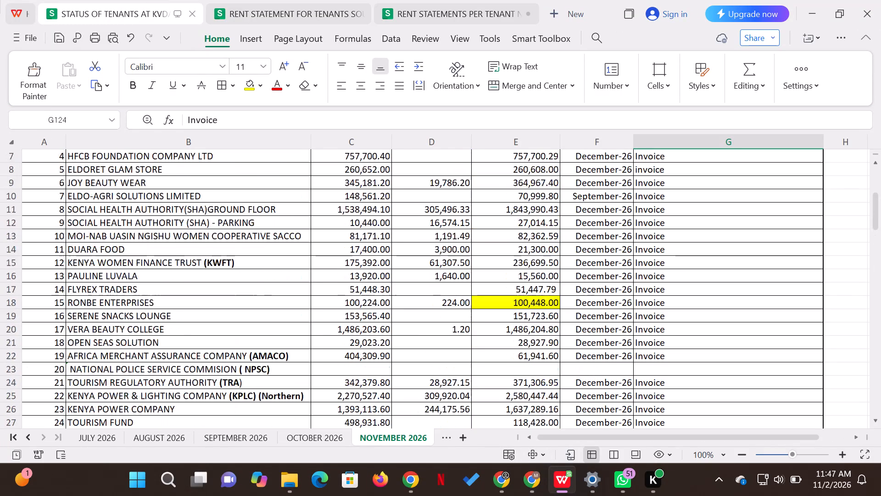
scroll(427, 304, up, 8)
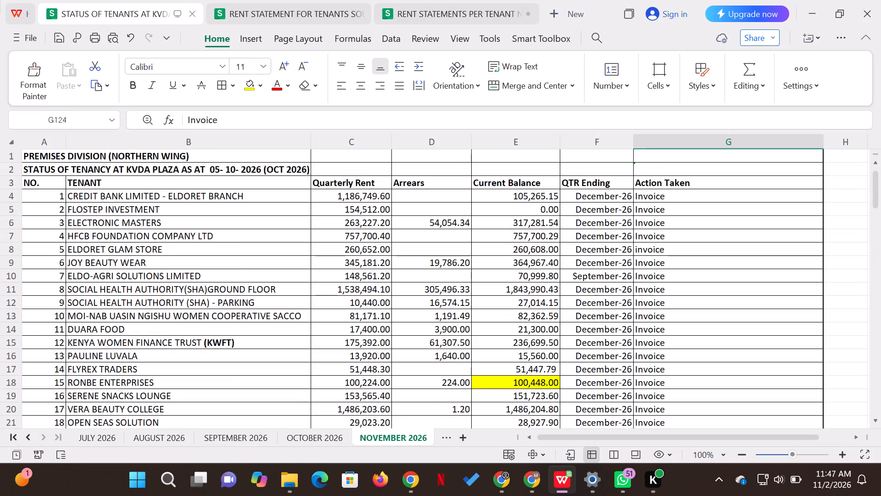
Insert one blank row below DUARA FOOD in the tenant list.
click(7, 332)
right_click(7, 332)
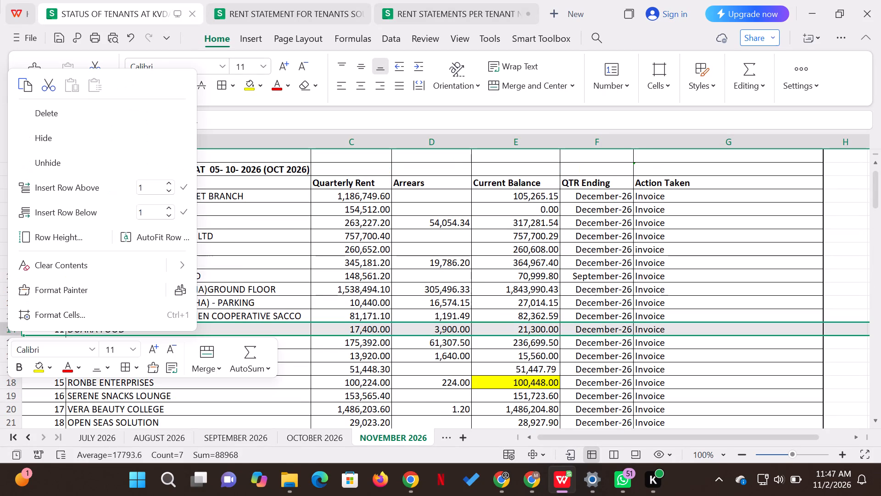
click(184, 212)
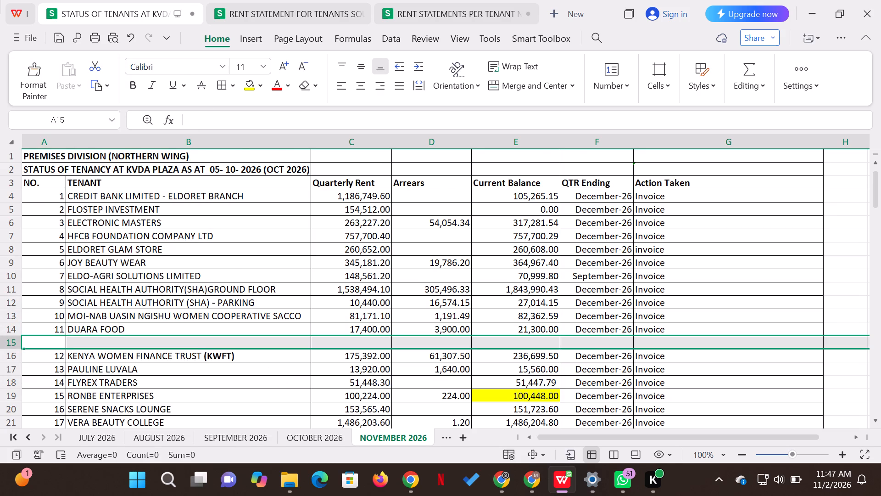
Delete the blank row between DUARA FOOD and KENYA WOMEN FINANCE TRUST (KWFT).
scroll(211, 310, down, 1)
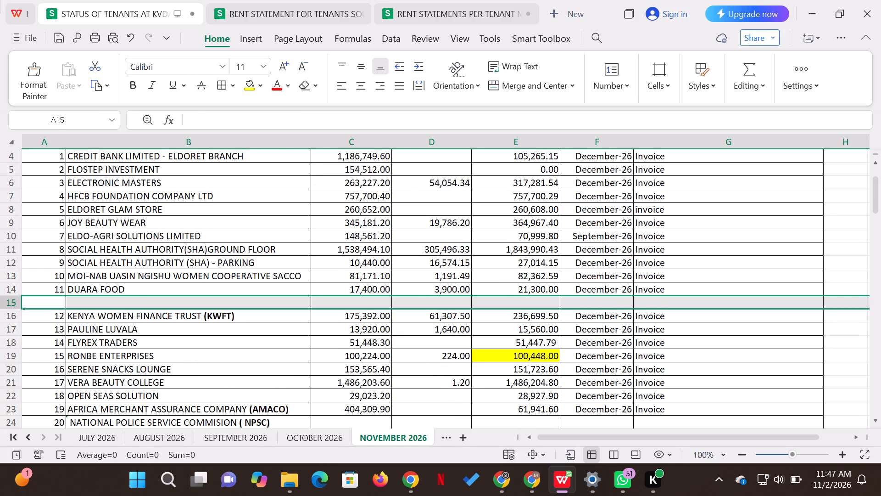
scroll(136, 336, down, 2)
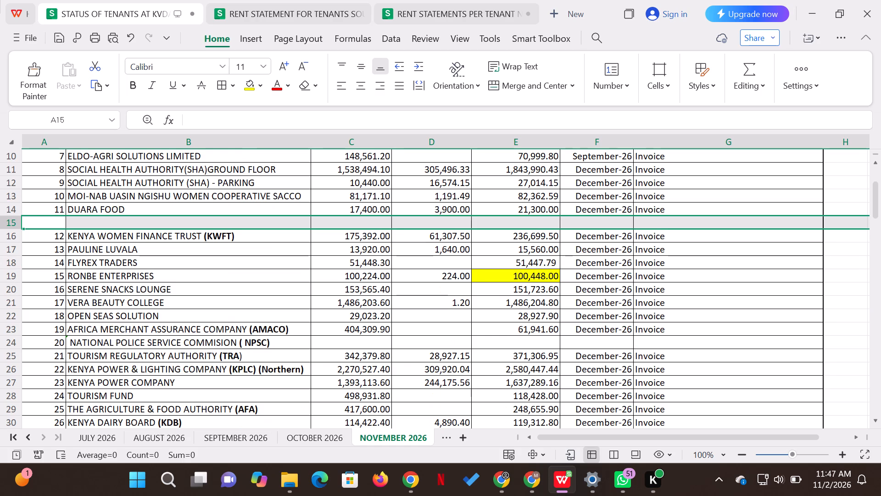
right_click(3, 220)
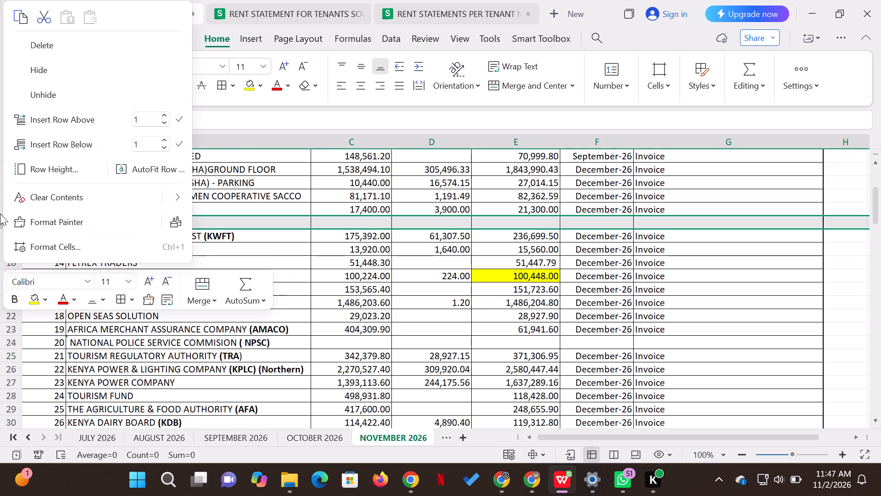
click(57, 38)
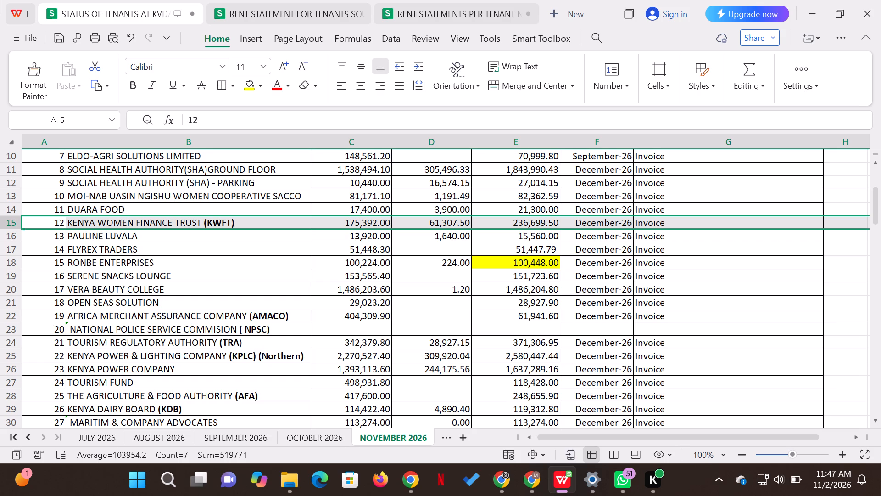
Insert one blank row below SERENE SNACKS LOUNGE and select its tenant cell.
scroll(226, 220, down, 1)
scroll(222, 222, up, 1)
click(130, 303)
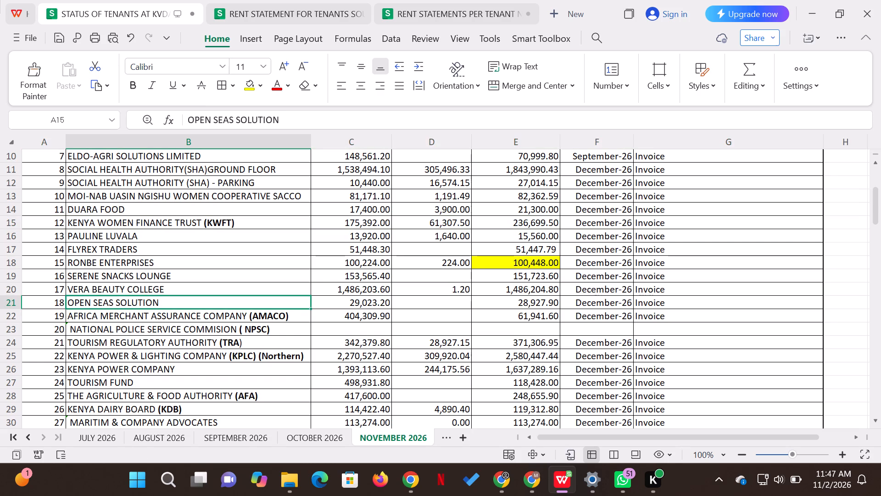
click(110, 278)
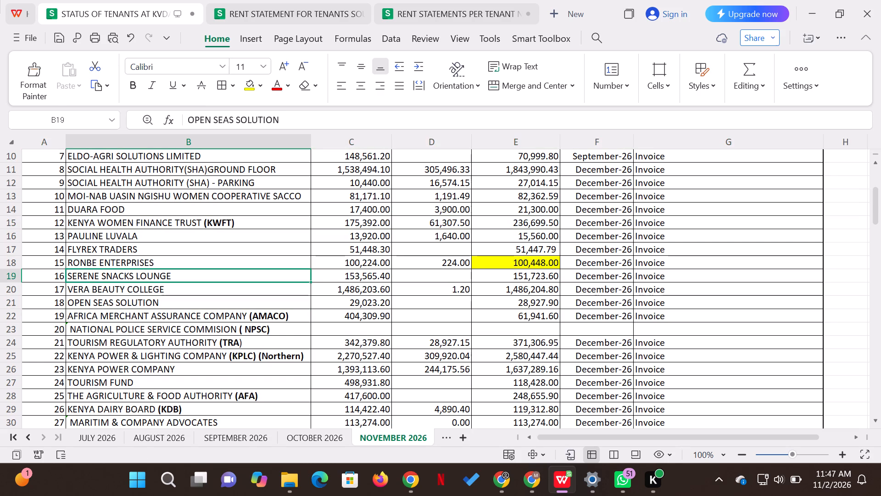
right_click(3, 278)
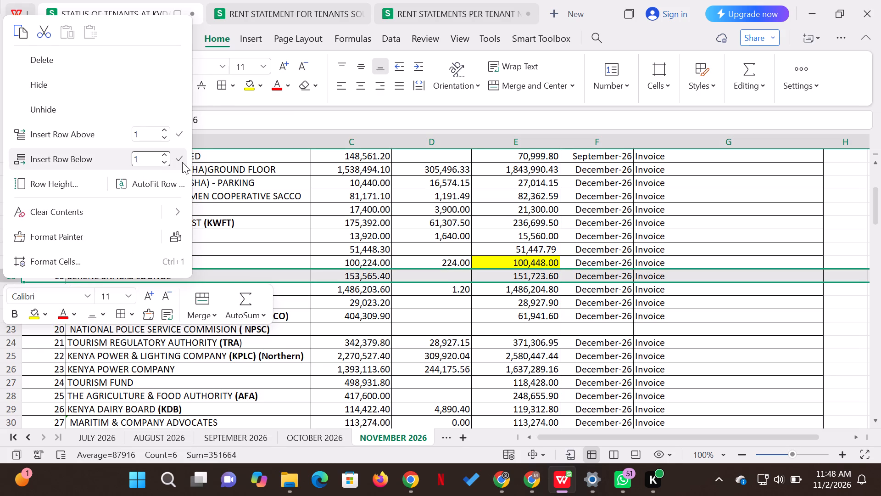
click(181, 161)
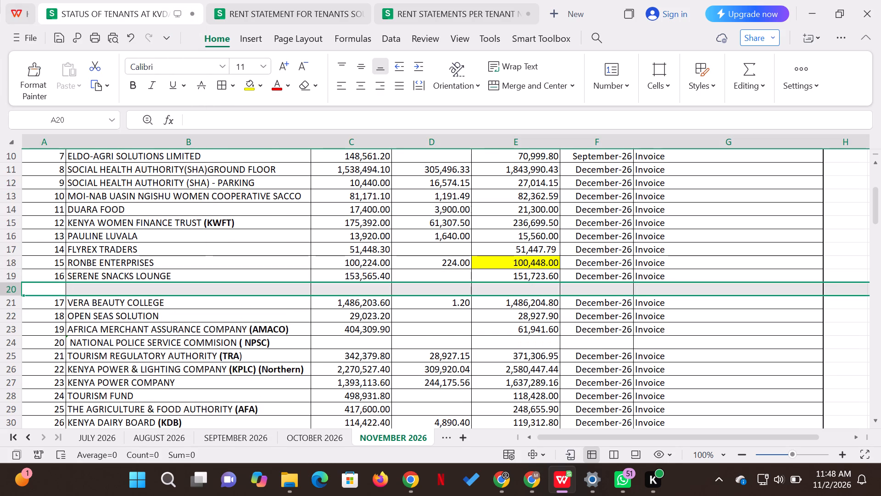
click(157, 293)
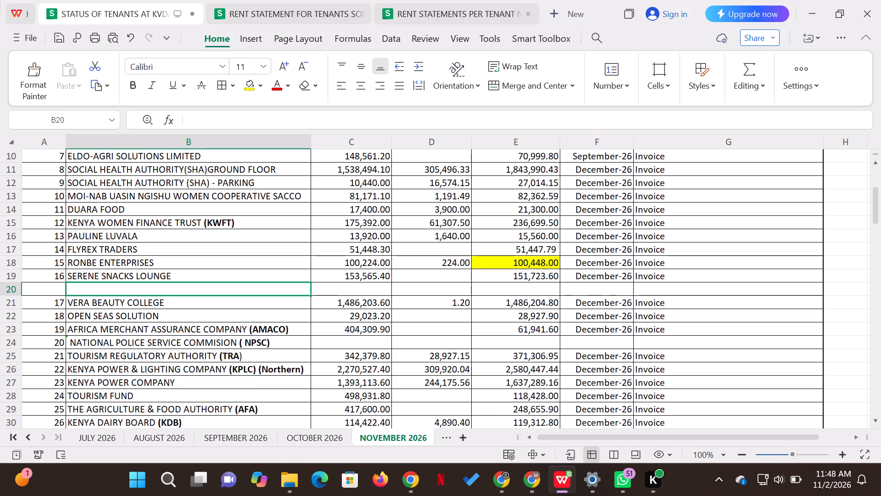
Insert one blank row below KENYA POWER COMPANY and select its tenant cell.
scroll(234, 278, down, 1)
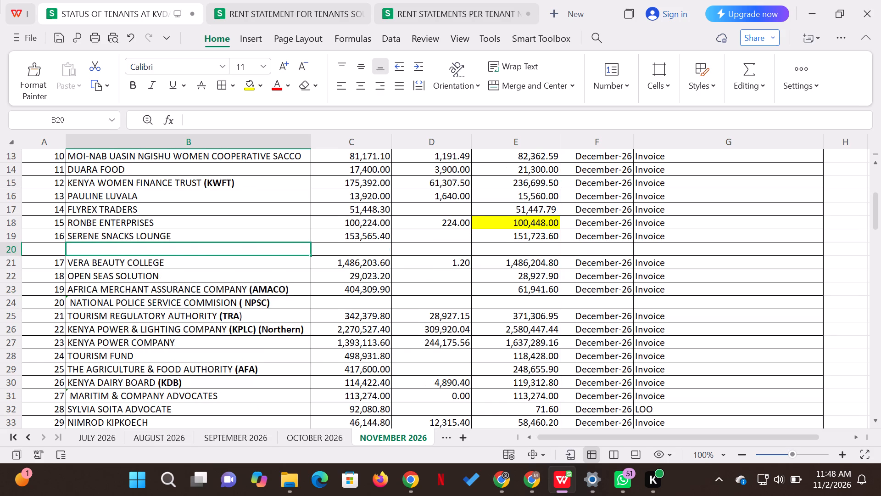
scroll(135, 340, down, 1)
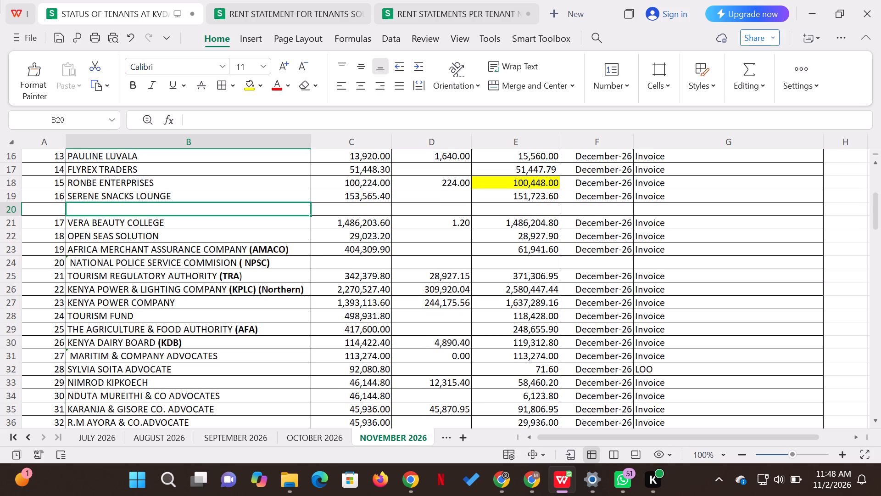
click(9, 305)
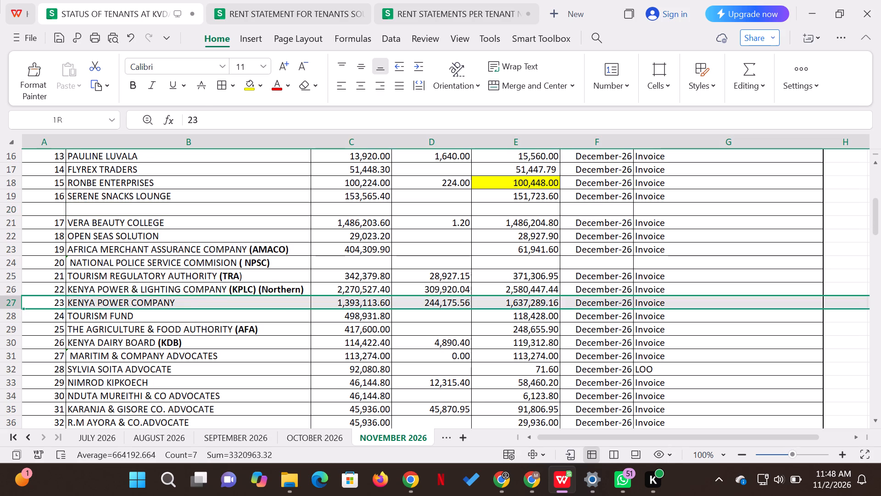
right_click(6, 305)
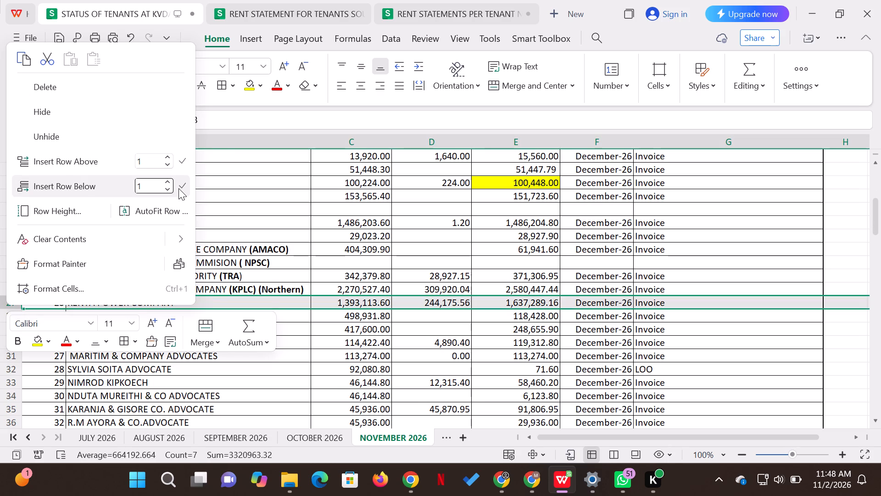
click(178, 188)
click(167, 319)
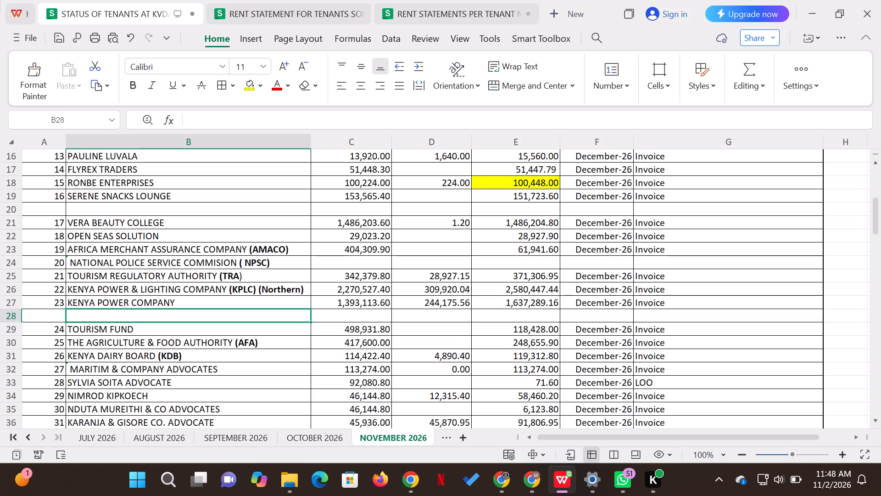
Review the tenant list around the two blank separator rows, from CREDIT BANK LIMITED down to the advocates' entries.
scroll(178, 304, down, 1)
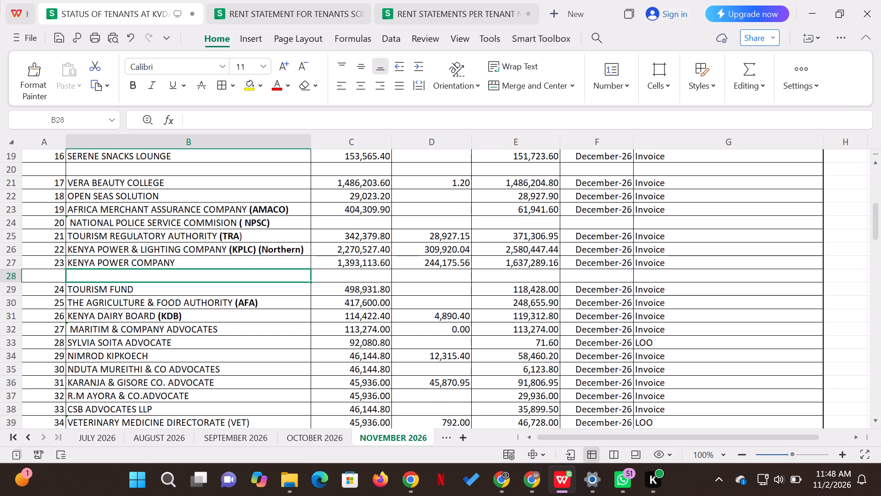
scroll(166, 314, up, 1)
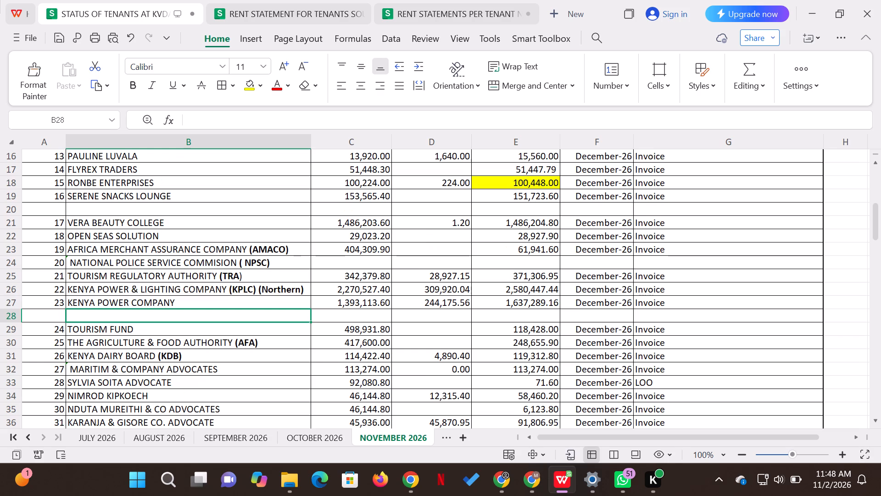
scroll(239, 275, up, 2)
scroll(307, 318, up, 2)
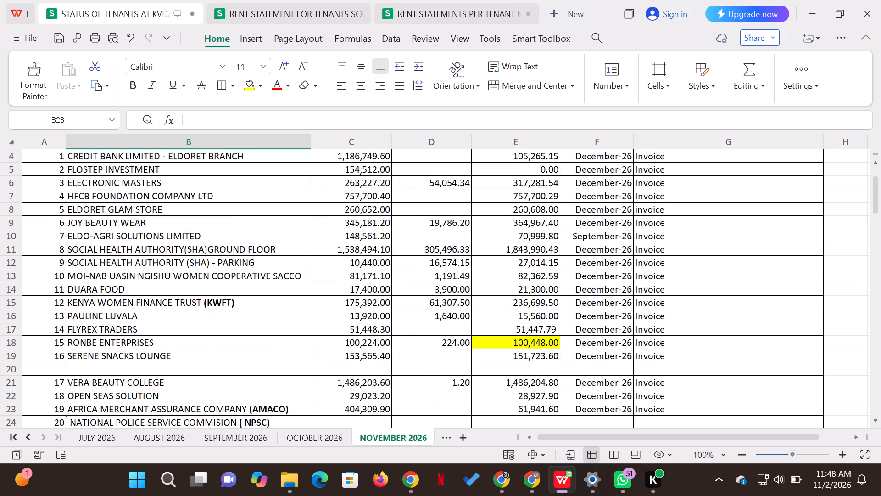
scroll(273, 227, up, 3)
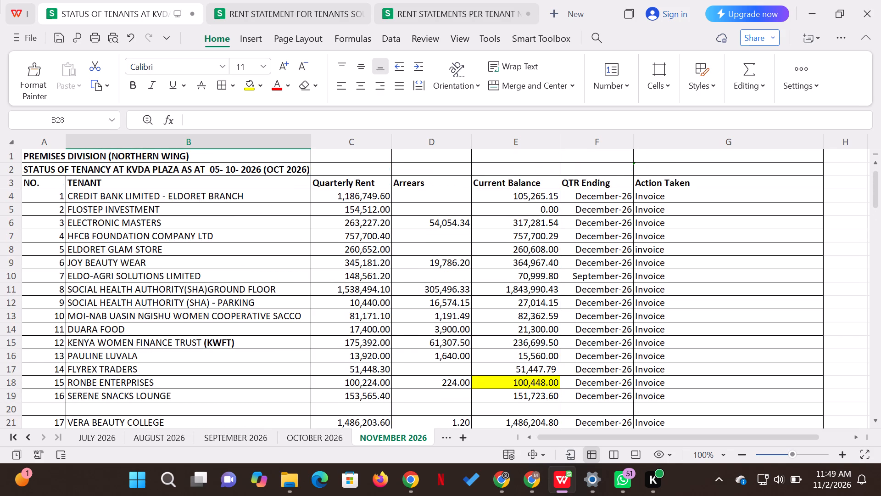
scroll(178, 193, down, 2)
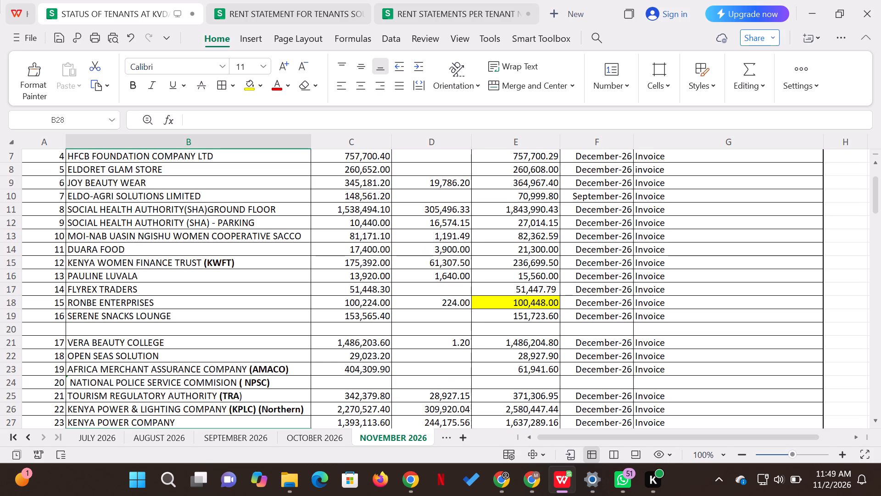
scroll(141, 344, down, 1)
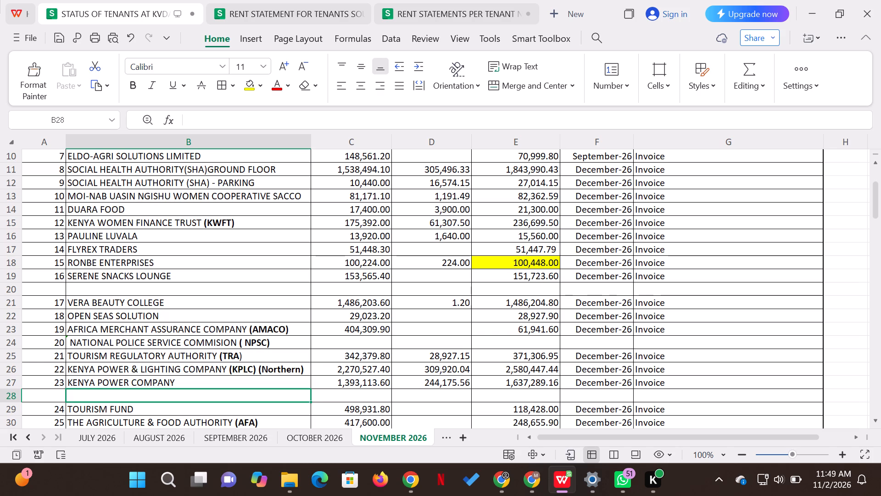
scroll(143, 360, down, 1)
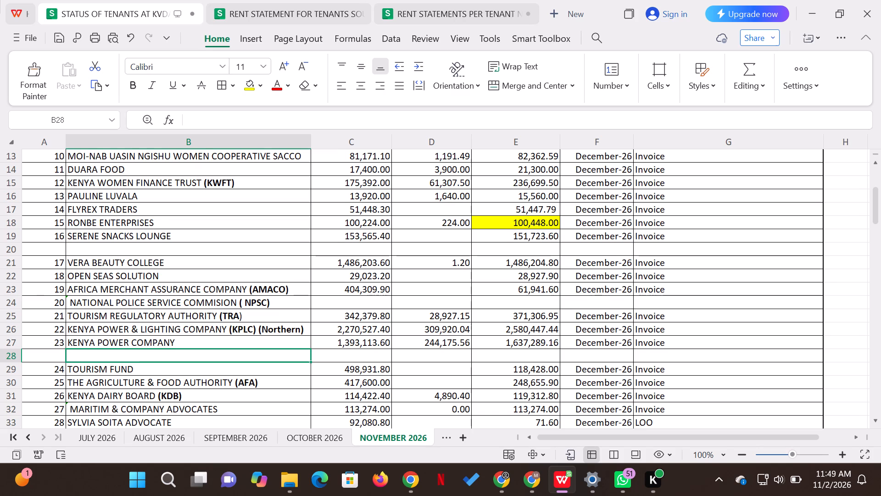
scroll(193, 258, down, 4)
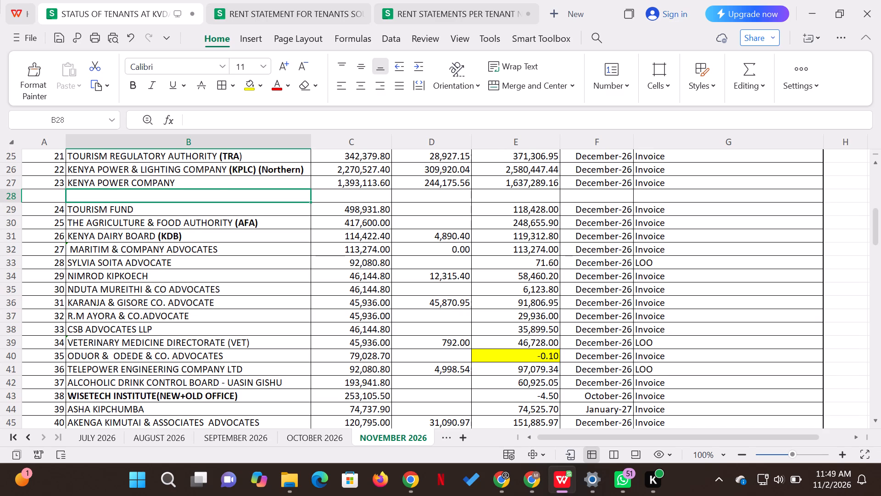
Insert one blank row above CREDIT BANK LIMITED - ELDORET BRANCH, directly under the column headings.
scroll(204, 258, up, 16)
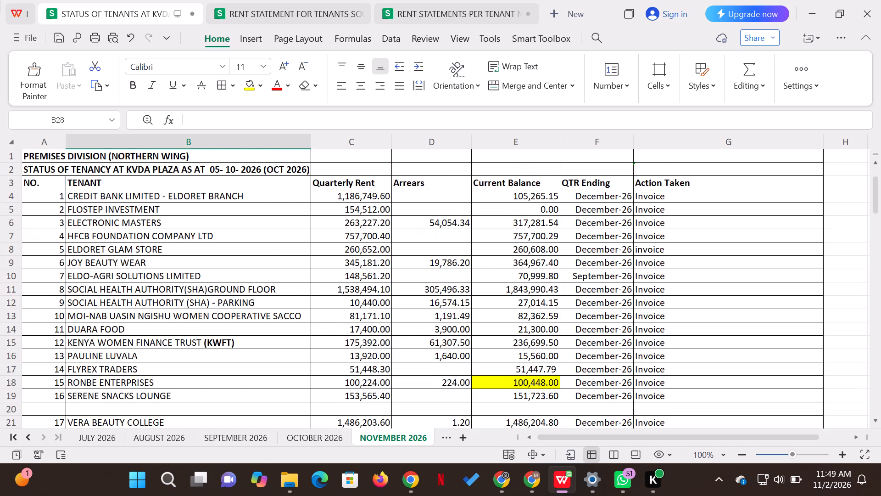
right_click(5, 197)
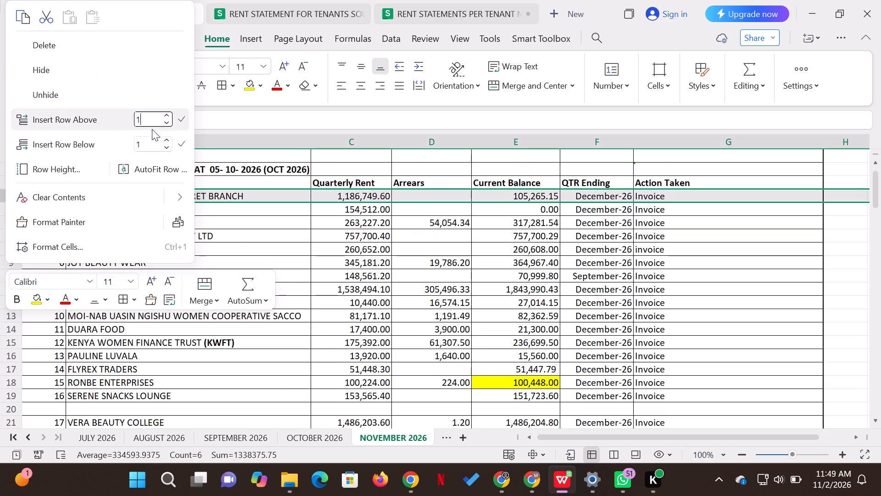
click(180, 120)
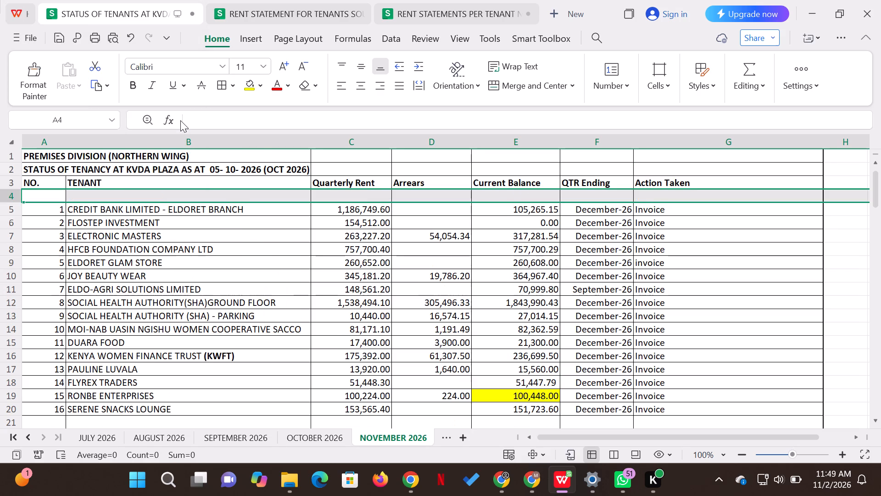
Enter the heading LUCY in the tenant column of the blank row 4.
double_click(126, 197)
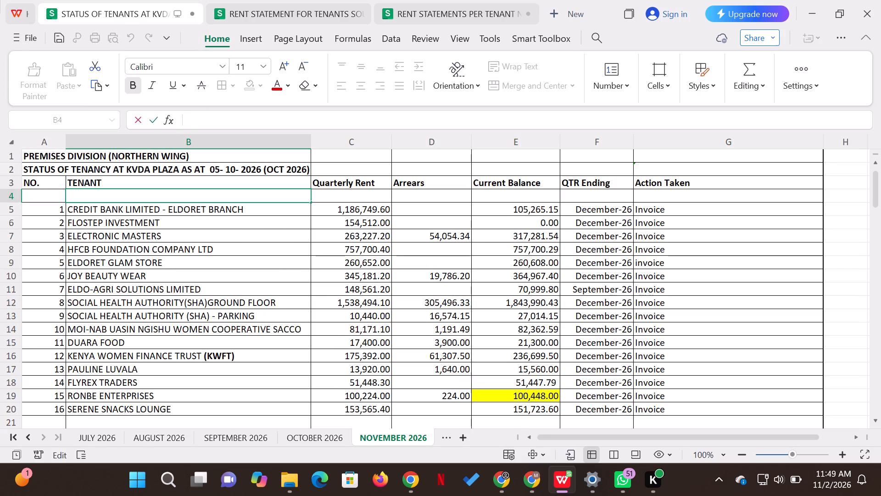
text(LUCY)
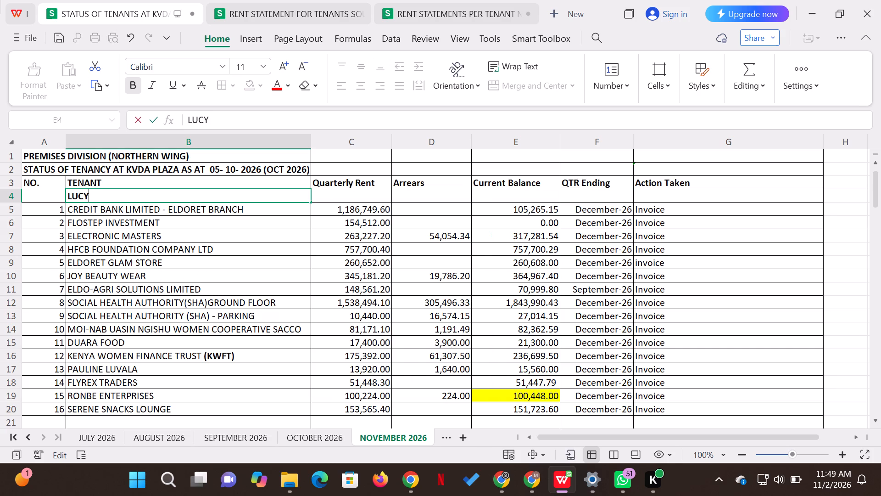
click(148, 228)
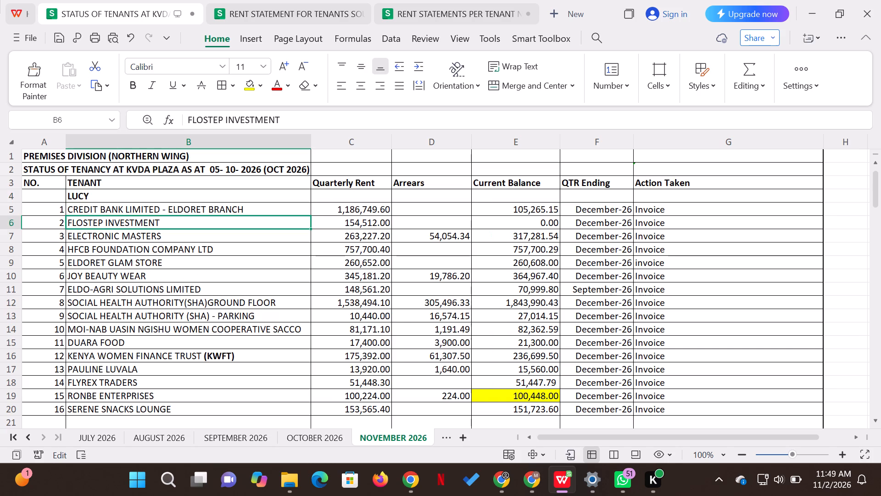
Shift the LUCY heading in row 4 toward the middle of its tenant cell with leading spaces.
click(78, 196)
triple_click(95, 198)
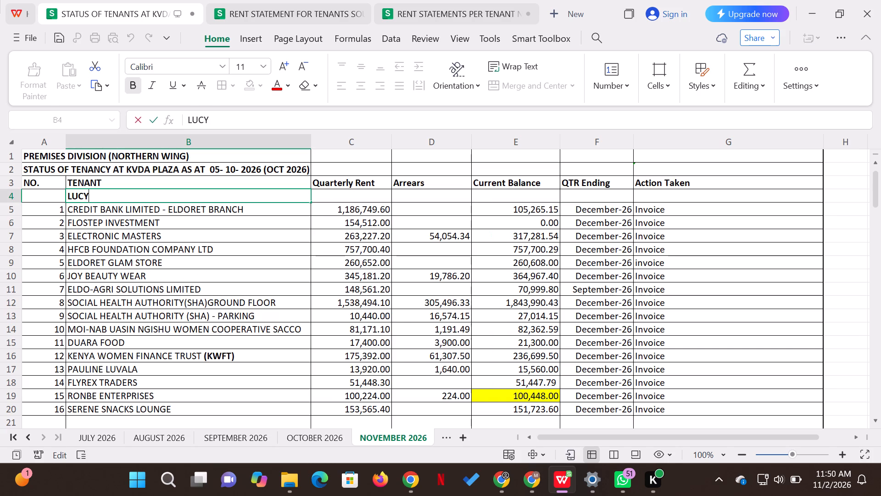
key(Left)
key(Left)
key(Left)
key(Left)
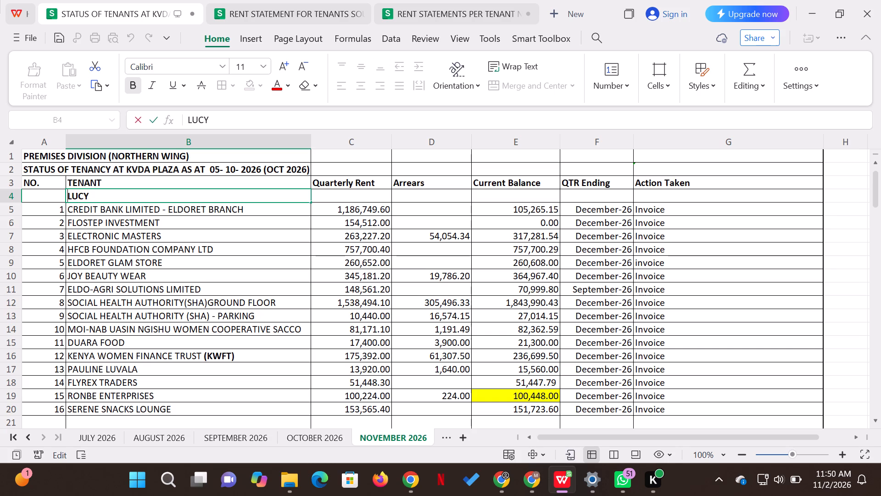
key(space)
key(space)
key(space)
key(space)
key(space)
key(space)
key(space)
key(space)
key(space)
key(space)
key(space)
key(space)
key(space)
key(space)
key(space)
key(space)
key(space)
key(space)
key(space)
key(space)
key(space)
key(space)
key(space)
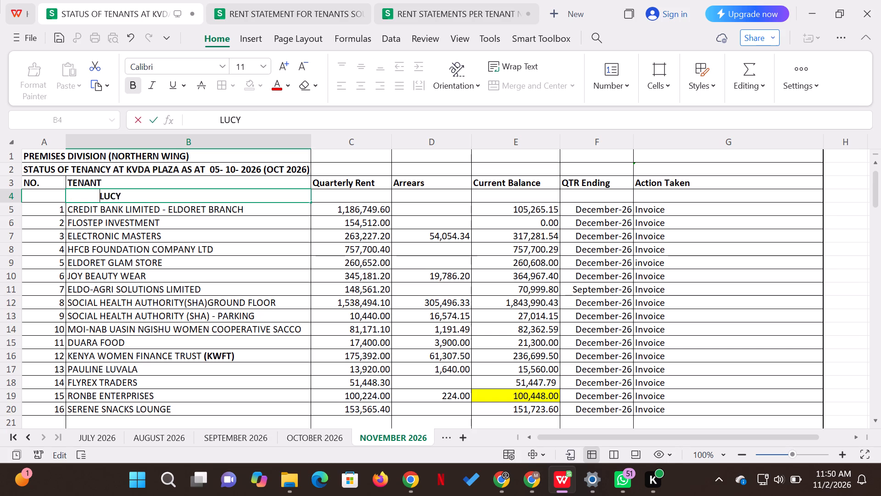
click(188, 196)
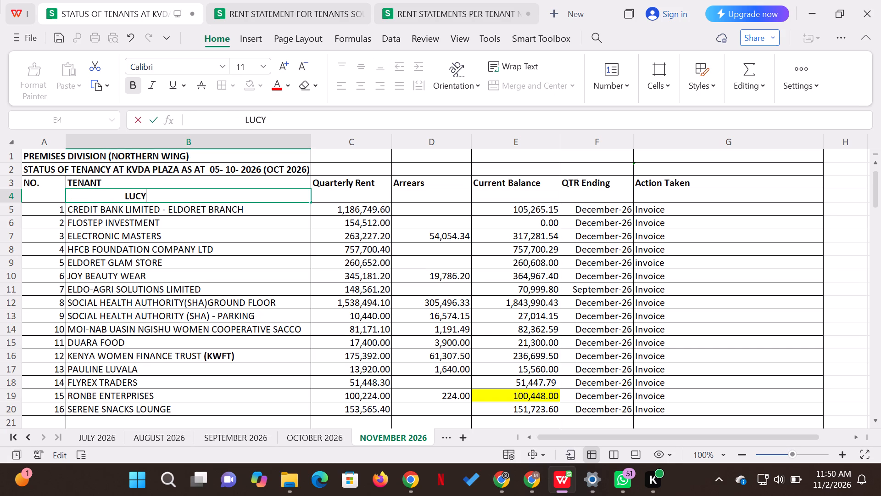
scroll(192, 293, down, 3)
double_click(146, 301)
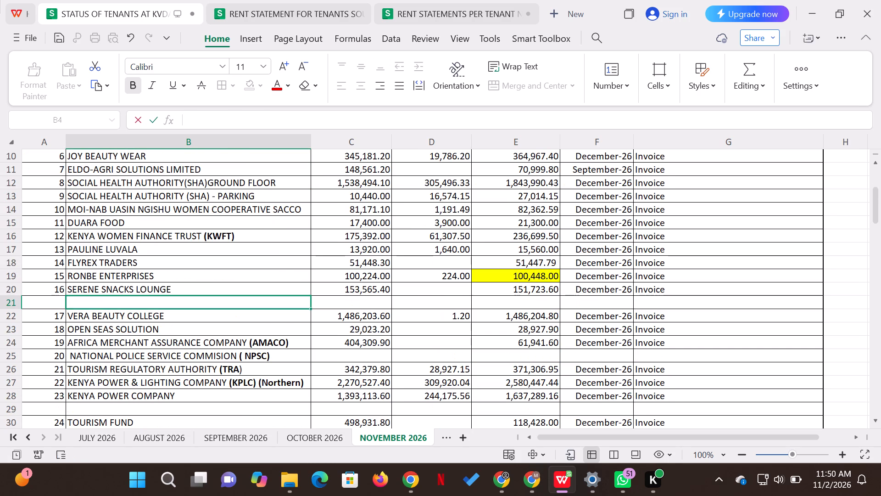
scroll(174, 244, up, 6)
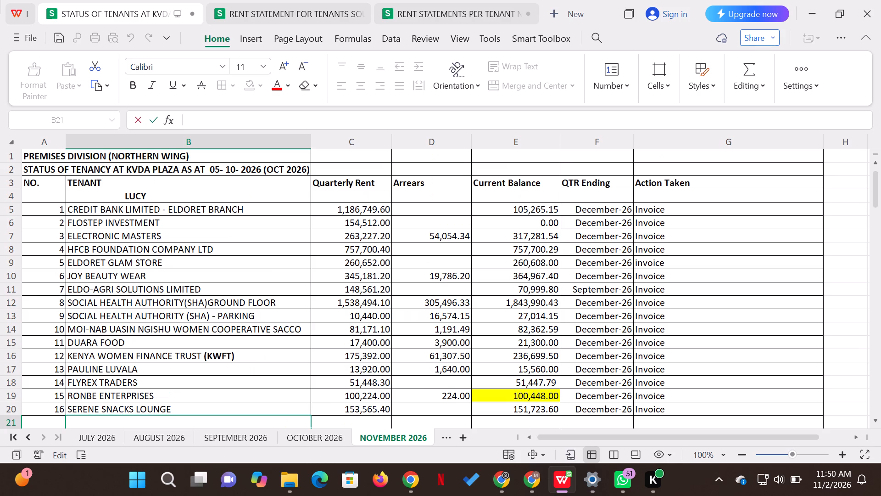
scroll(174, 243, up, 2)
click(193, 198)
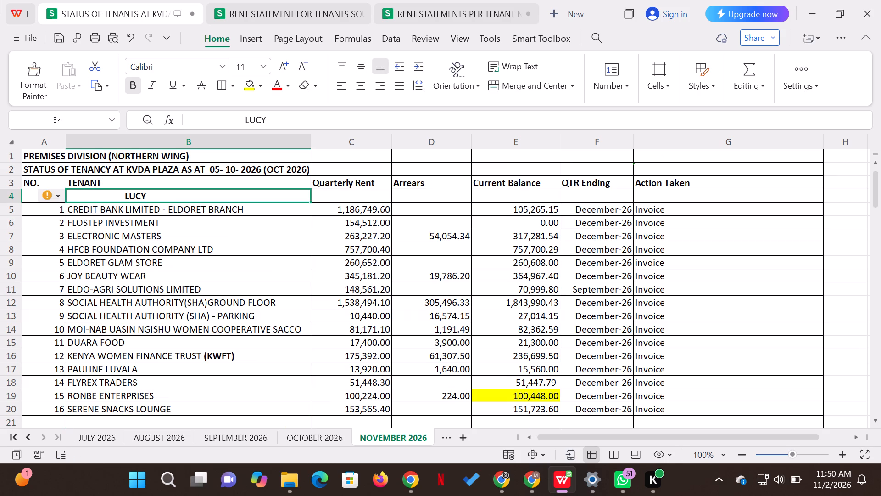
click(202, 241)
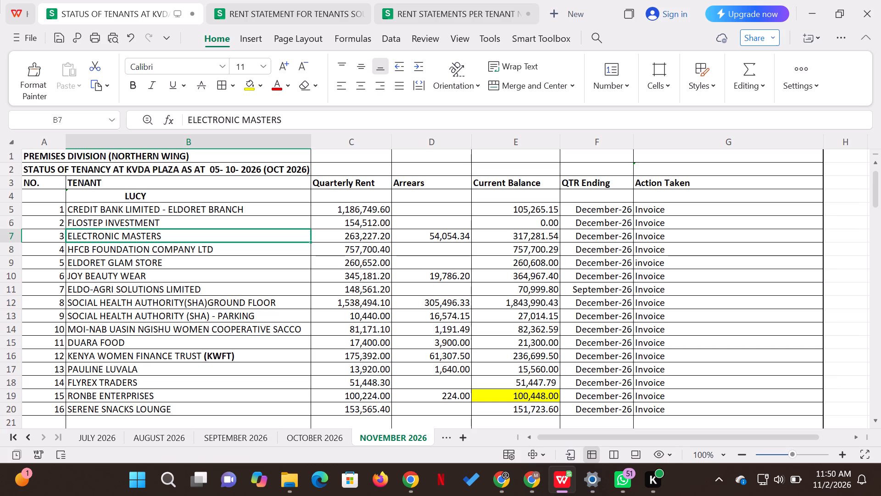
Enter the second person's name as a bold heading in blank row 21, above VERA BEAUTY COLLEGE.
scroll(198, 257, down, 4)
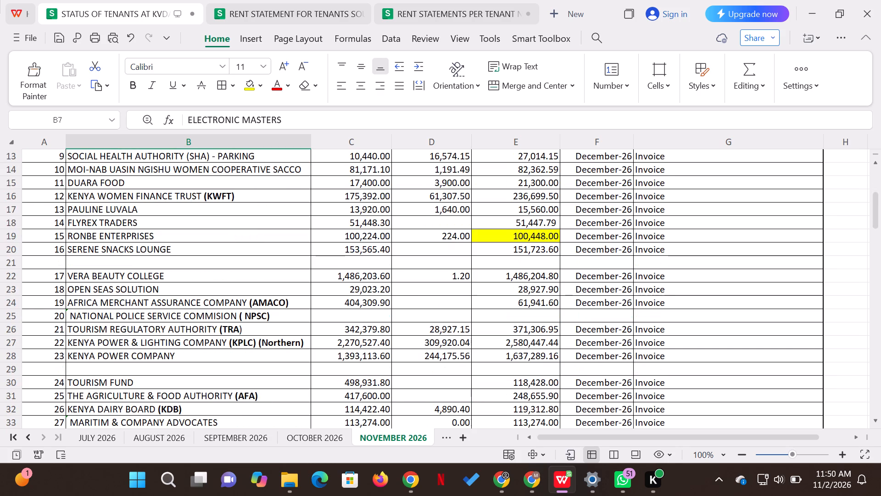
double_click(188, 265)
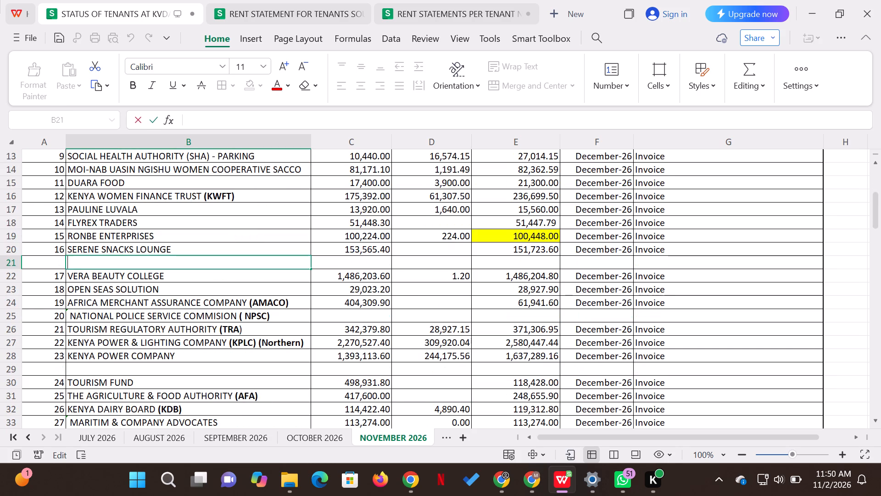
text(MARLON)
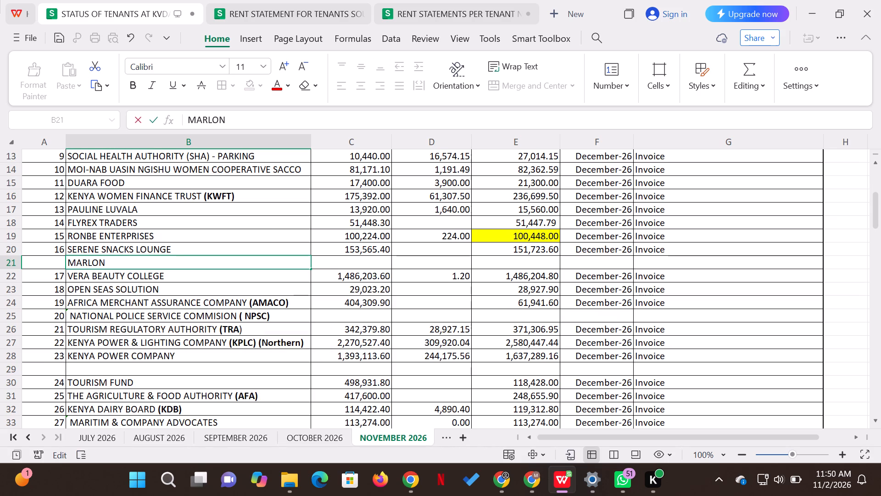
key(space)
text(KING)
drag(141, 264, 67, 260)
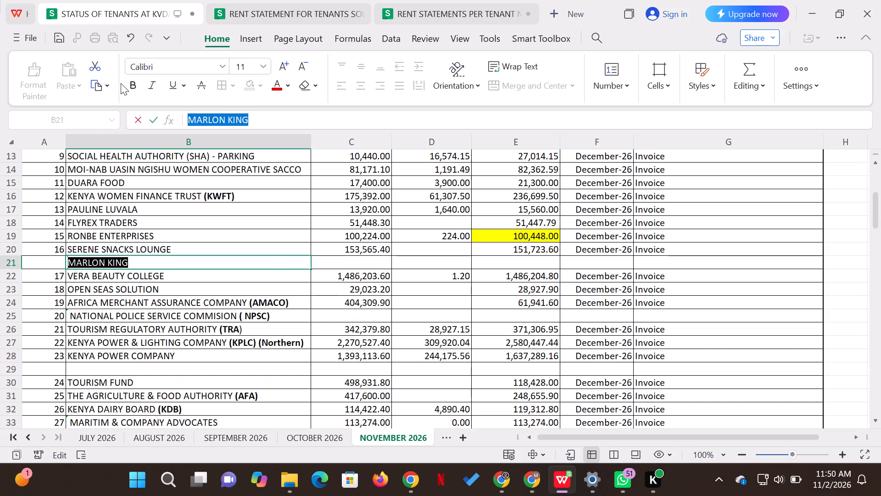
click(132, 87)
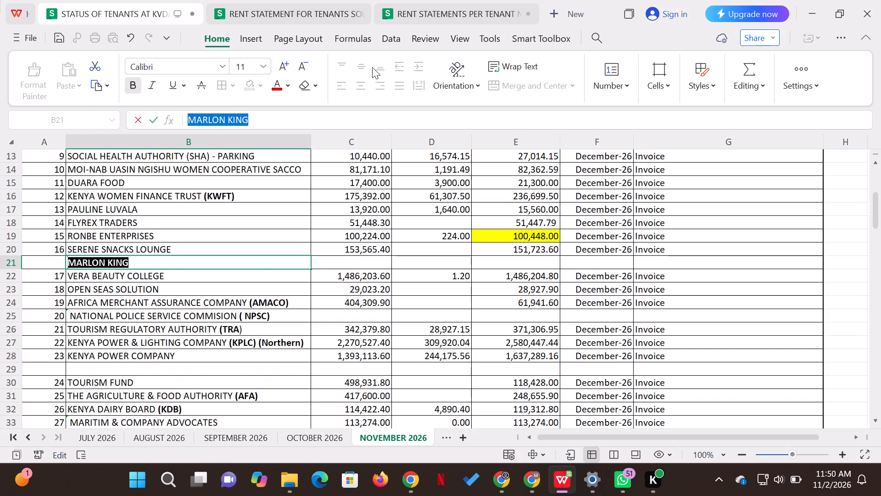
click(360, 64)
click(145, 264)
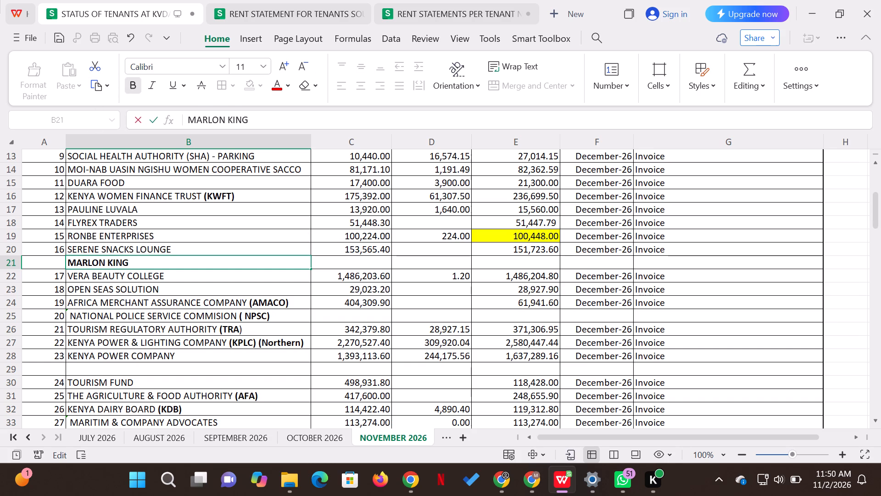
Shift the name heading in row 21 toward the middle of its cell with leading spaces.
click(67, 261)
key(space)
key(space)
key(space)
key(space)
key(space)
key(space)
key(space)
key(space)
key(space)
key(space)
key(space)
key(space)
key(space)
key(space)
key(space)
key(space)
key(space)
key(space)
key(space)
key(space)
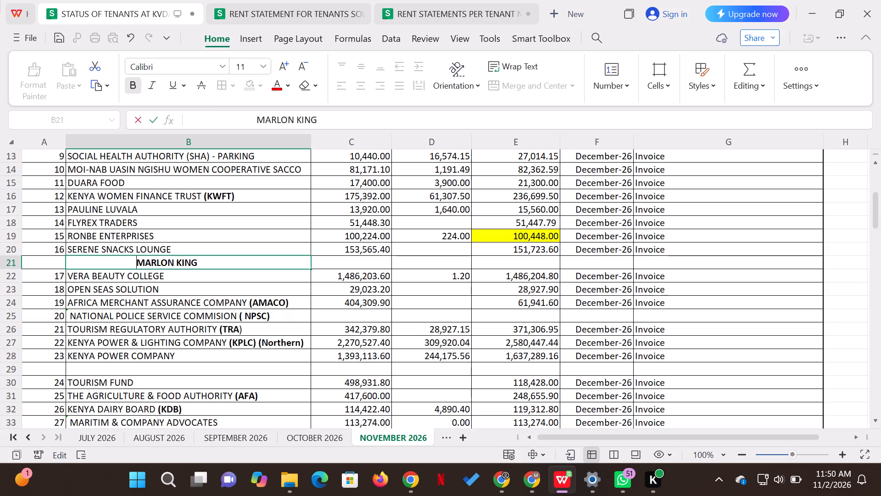
click(210, 257)
Enter the heading QABALE, preceded by leading spaces, in the tenant cell of blank row 29 above TOURISM FUND.
scroll(222, 262, down, 2)
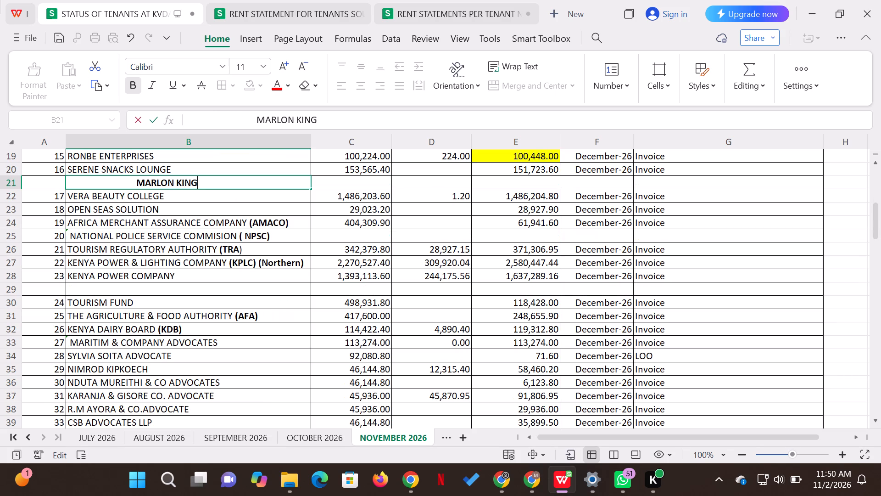
double_click(188, 286)
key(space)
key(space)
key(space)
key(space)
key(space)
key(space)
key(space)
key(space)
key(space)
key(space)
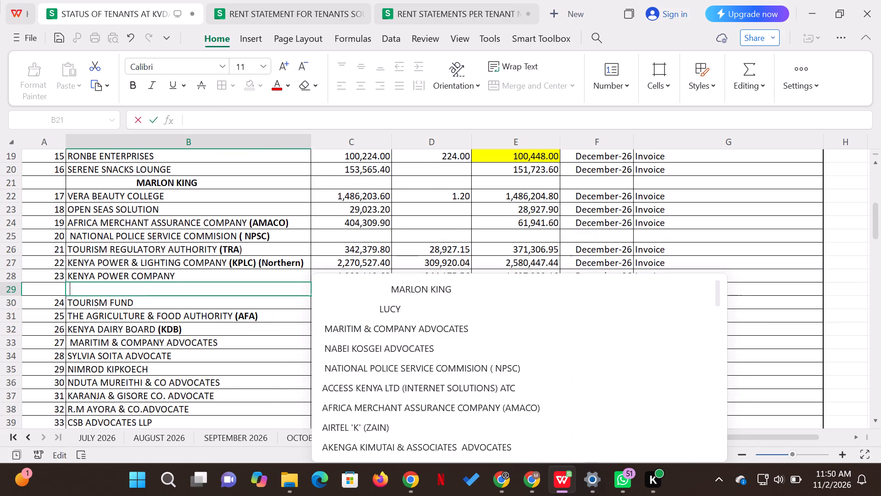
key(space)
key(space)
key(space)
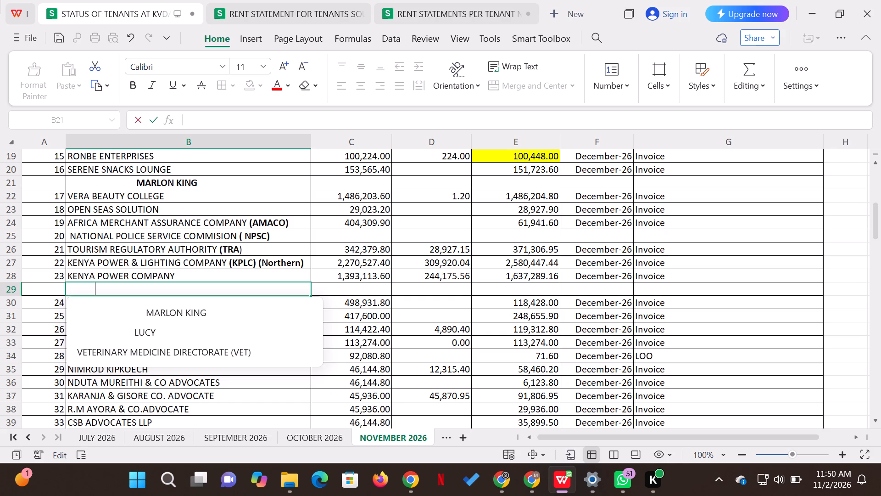
click(196, 285)
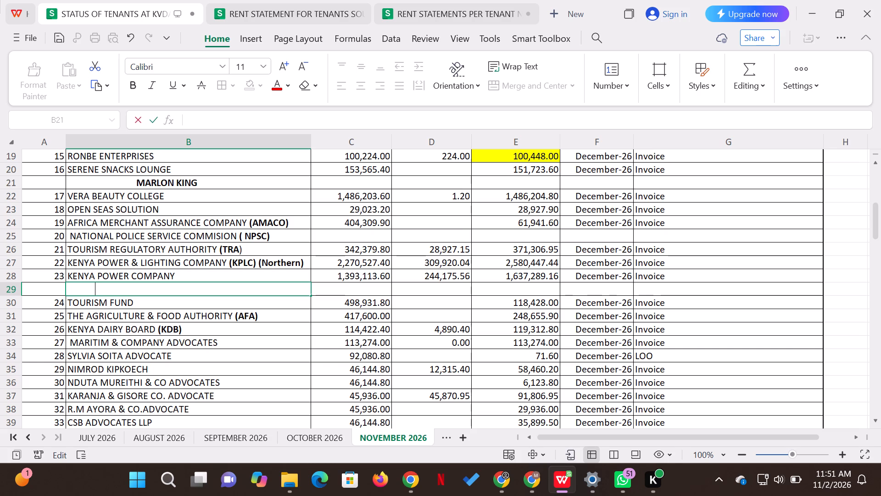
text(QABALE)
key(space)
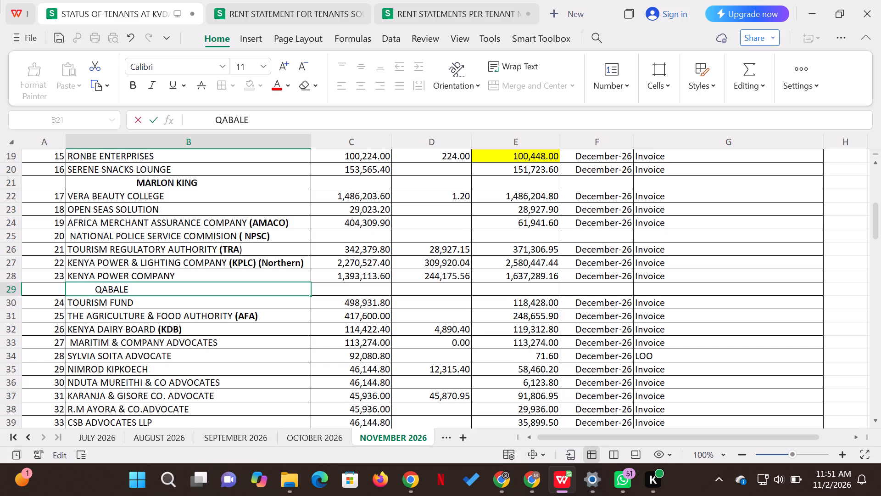
Move the QABALE heading closer to the middle of its cell with additional leading spaces.
click(92, 290)
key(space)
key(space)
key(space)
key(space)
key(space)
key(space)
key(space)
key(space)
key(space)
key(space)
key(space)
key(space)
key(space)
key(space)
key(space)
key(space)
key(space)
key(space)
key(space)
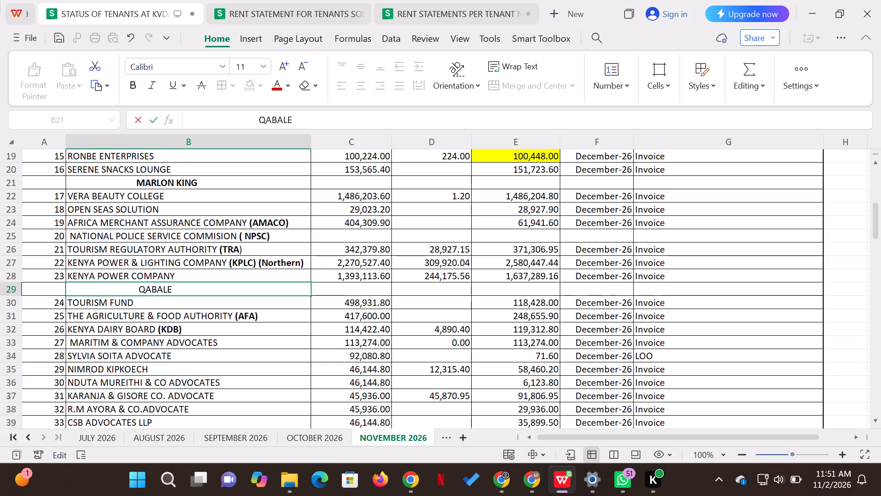
Make the QABALE heading in row 29 bold.
drag(178, 287, 127, 288)
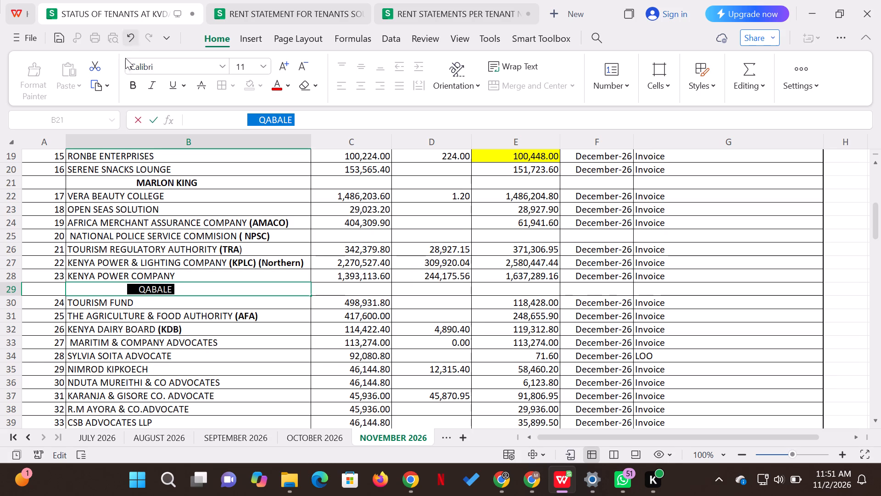
click(136, 82)
click(215, 287)
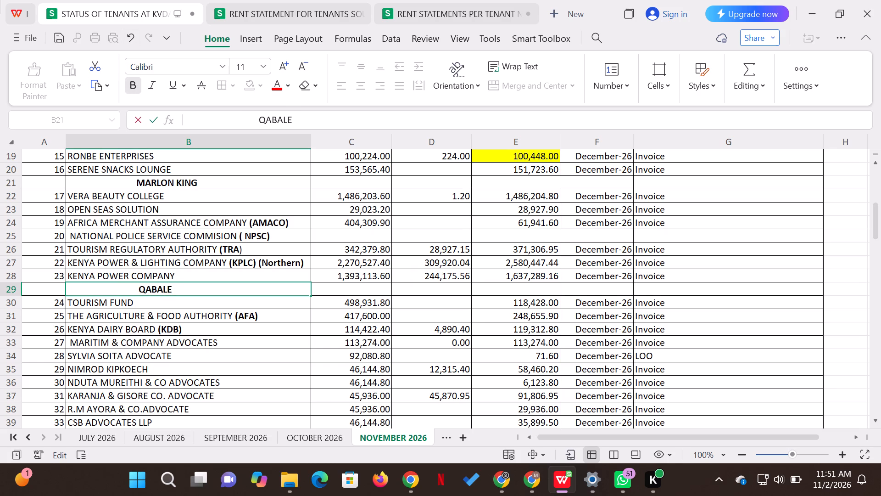
Add more leading spaces before LUCY in row 4 so it lines up better with the other group headings.
scroll(201, 269, up, 3)
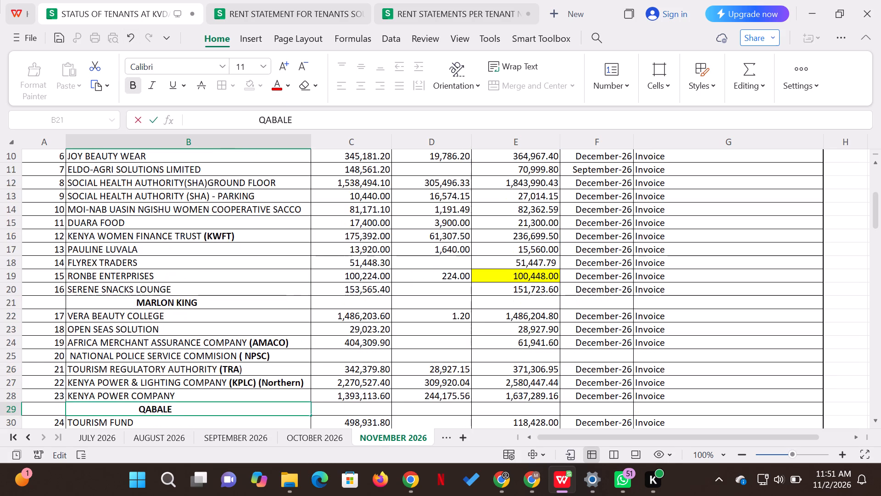
scroll(201, 269, up, 5)
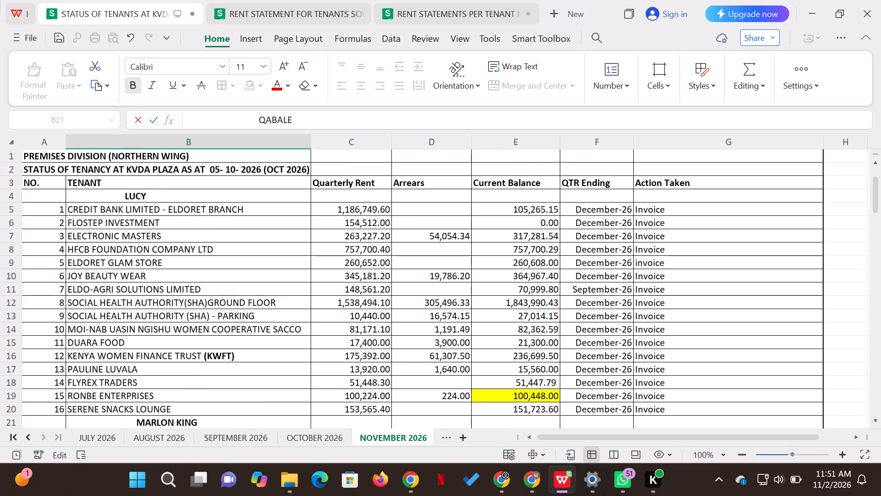
click(134, 197)
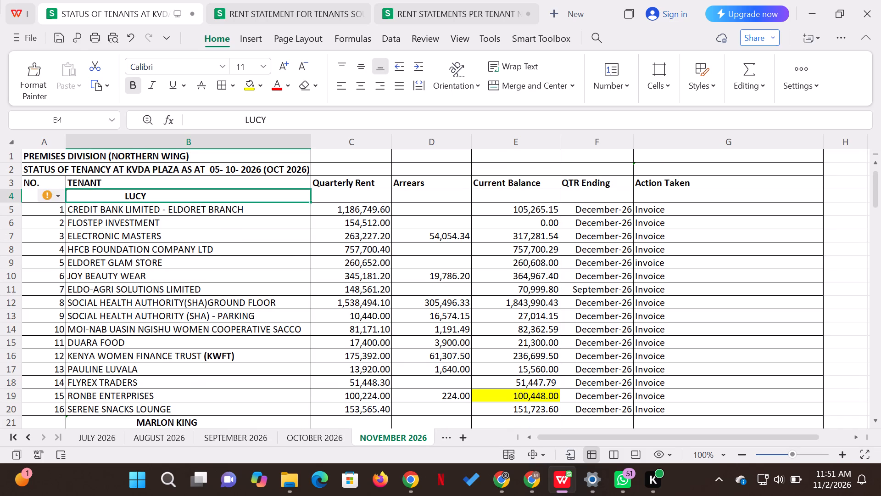
click(144, 195)
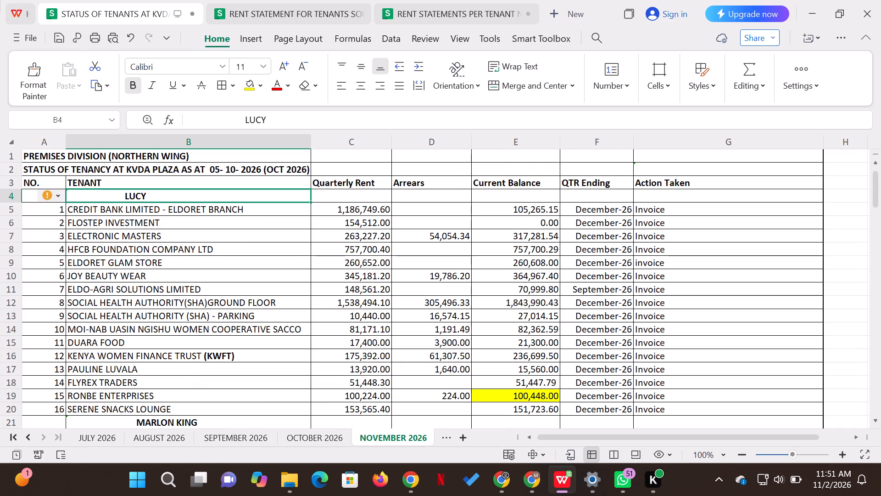
double_click(118, 196)
click(119, 196)
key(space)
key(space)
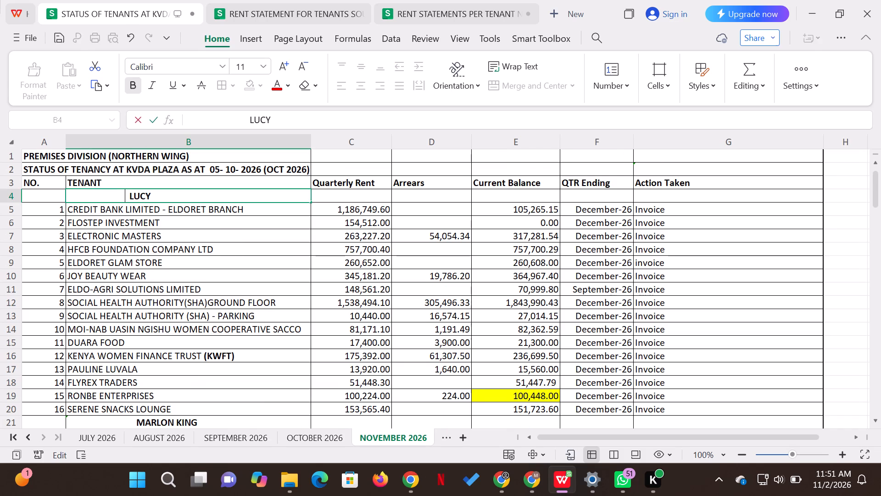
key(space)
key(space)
scroll(162, 205, down, 4)
scroll(162, 205, up, 4)
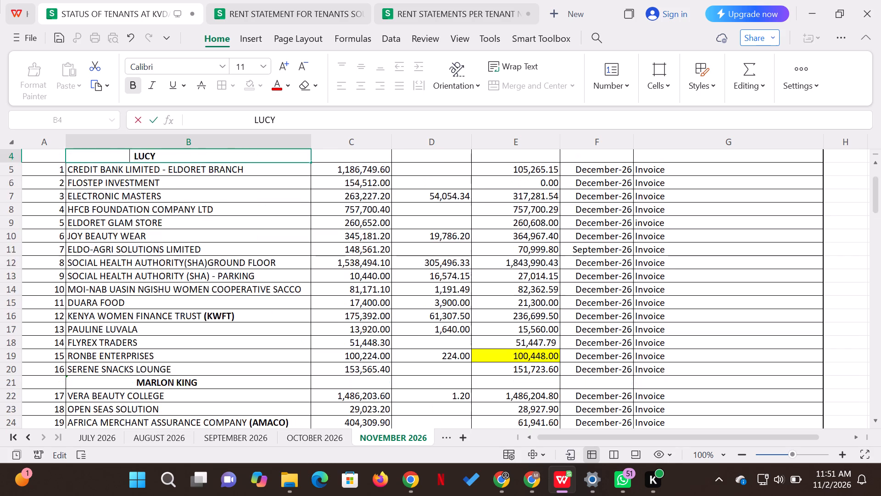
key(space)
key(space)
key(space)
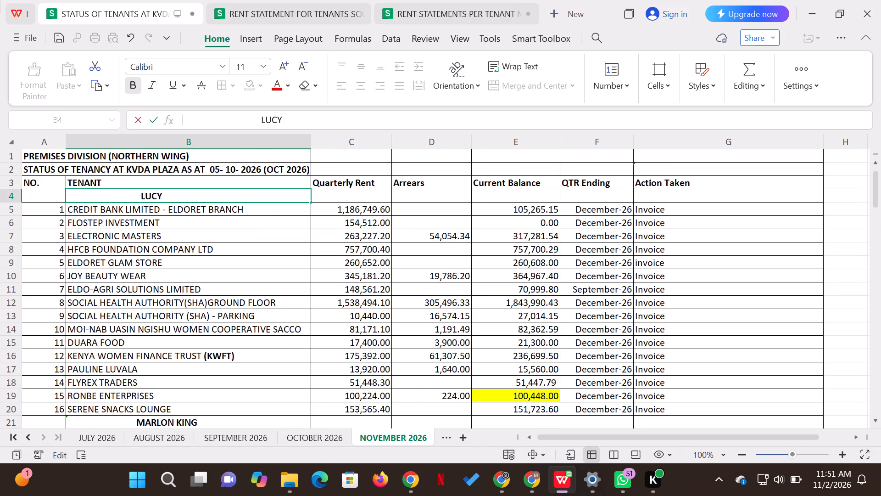
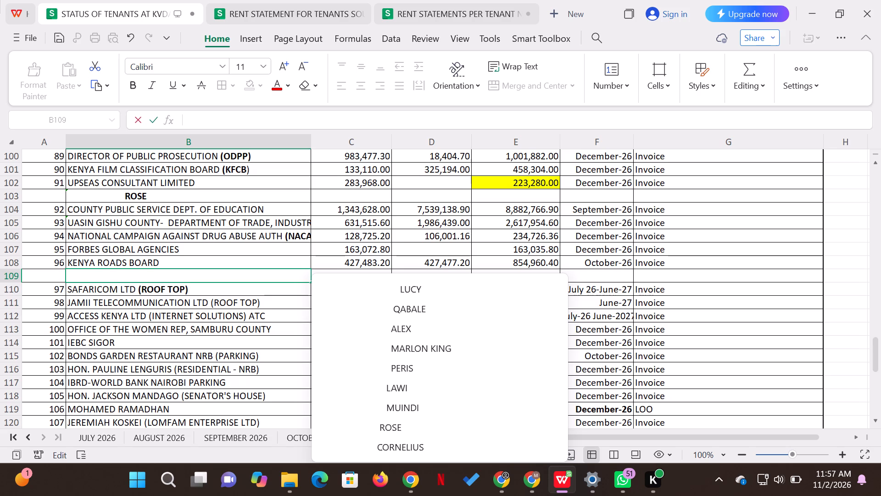
Enter the heading ROOF TOP after the leading spaces in the tenant cell of blank row 109, above SAFARICOM LTD.
key(r)
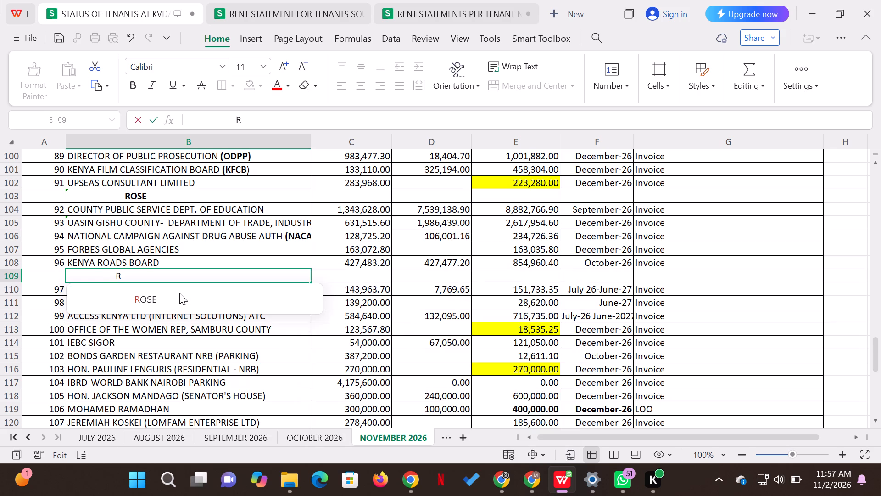
text(oo)
key(BackSpace)
key(BackSpace)
text(OOF)
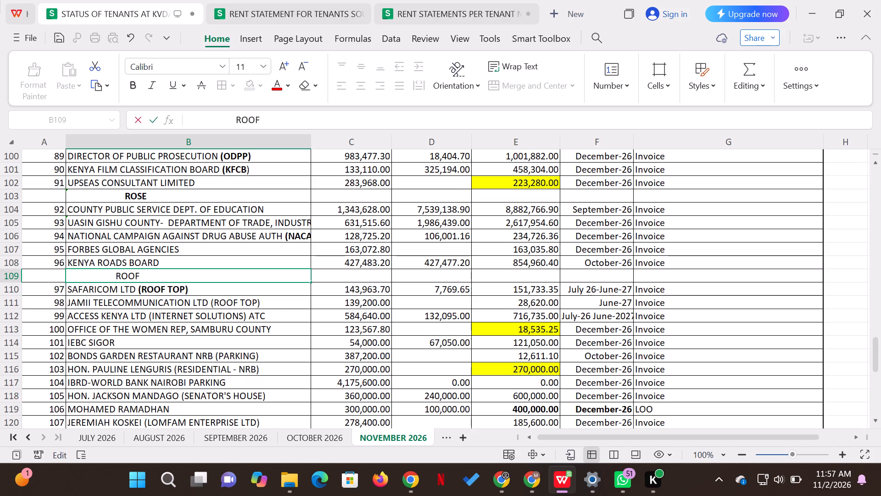
key(space)
text(TOP)
Make the ROOF TOP heading in row 109 bold and shift it slightly with one more leading space.
drag(172, 274, 107, 274)
click(131, 90)
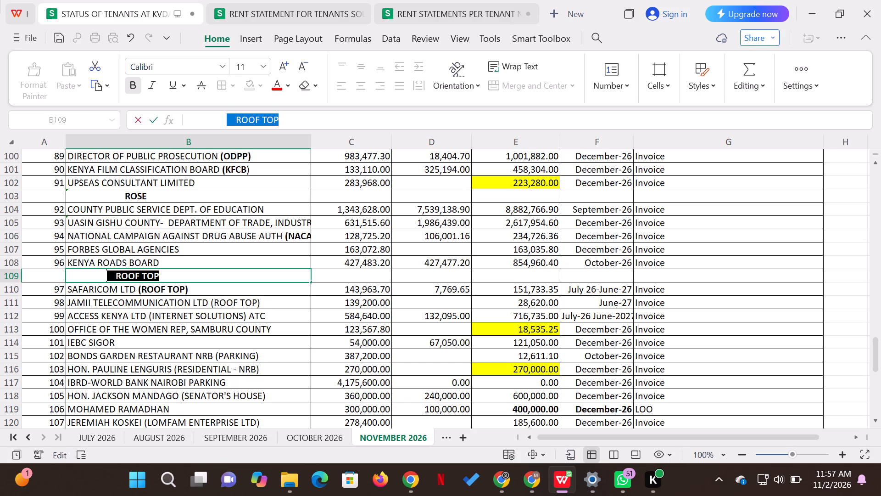
click(199, 274)
click(108, 276)
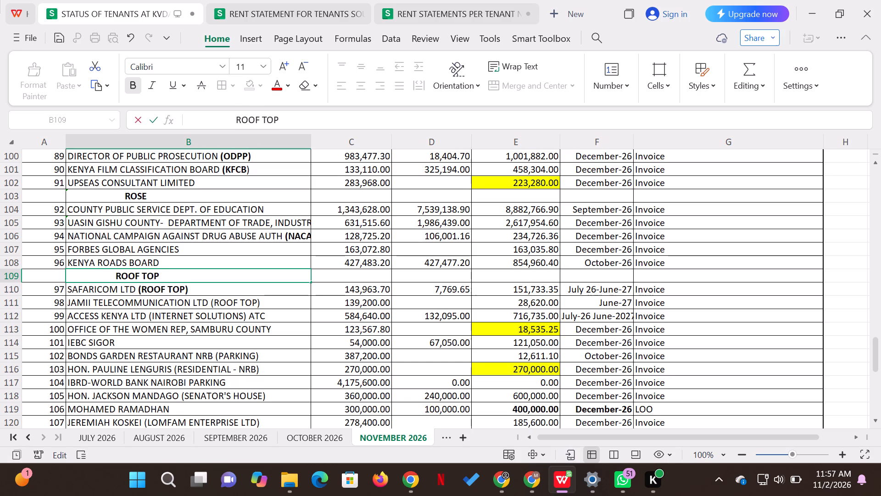
key(space)
Review the group headings in the rows above ROOF TOP and the remaining tenants down to the totals.
scroll(217, 224, up, 8)
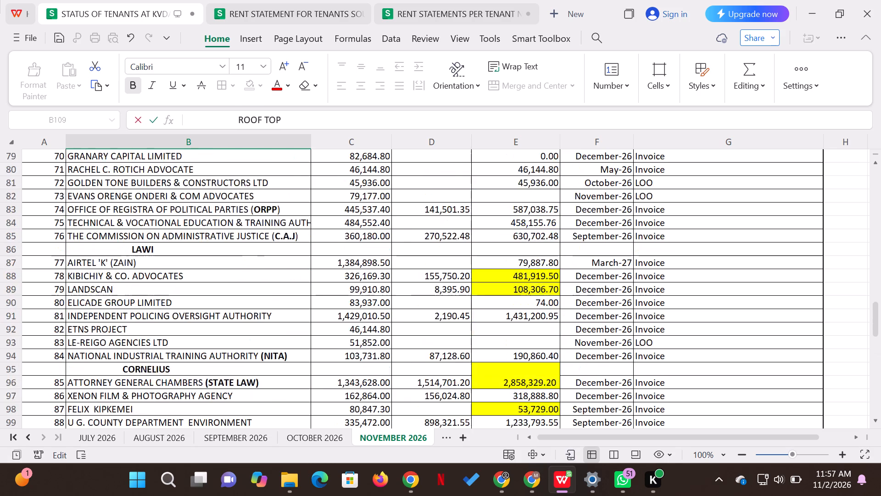
scroll(224, 226, up, 18)
scroll(226, 226, up, 9)
scroll(226, 226, down, 12)
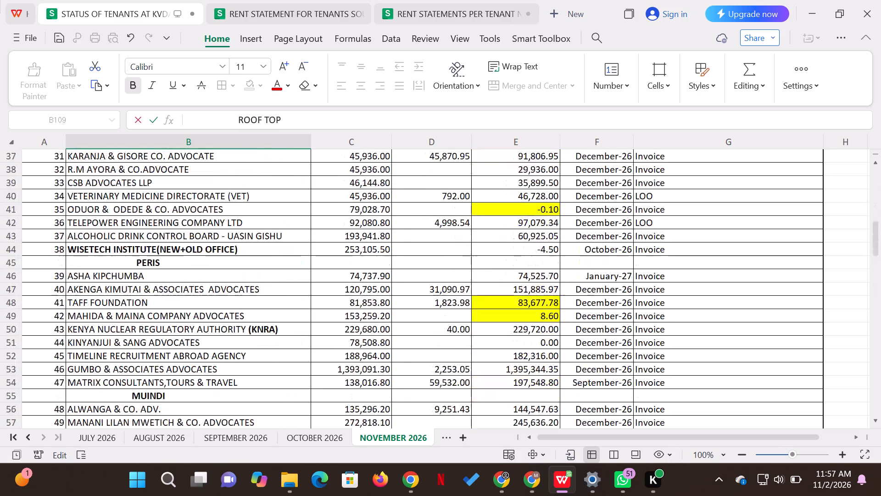
scroll(227, 226, down, 16)
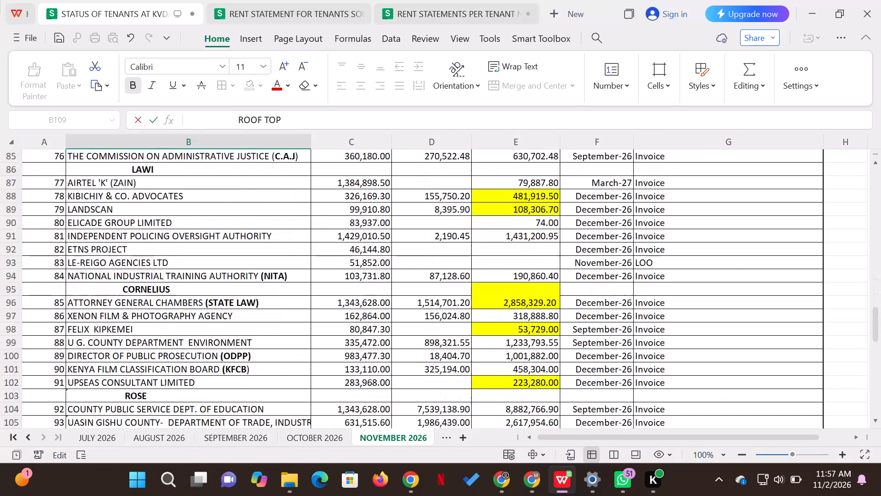
scroll(227, 227, down, 7)
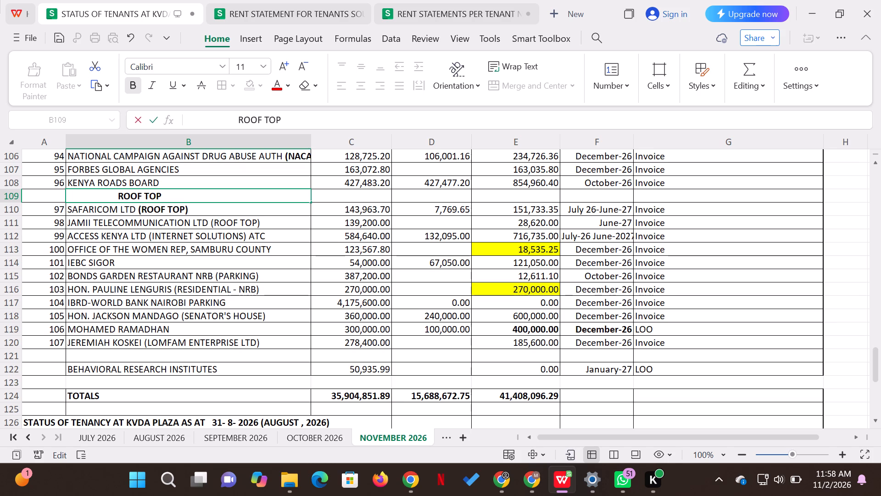
Insert one blank row below ACCESS KENYA LTD in row 112.
right_click(1, 238)
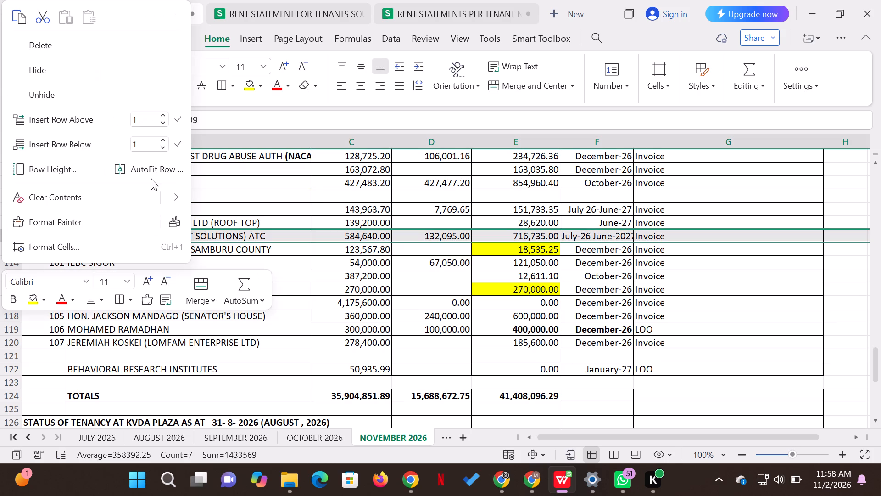
click(174, 143)
Enter the heading DIRECTOR in the tenant cell of blank row 113, above OFFICE OF THE WOMEN REP.
click(164, 246)
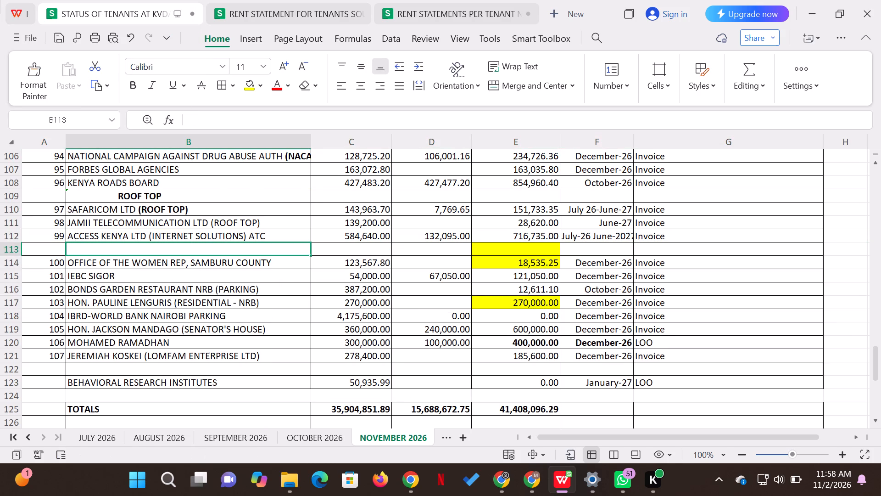
double_click(161, 248)
key(space)
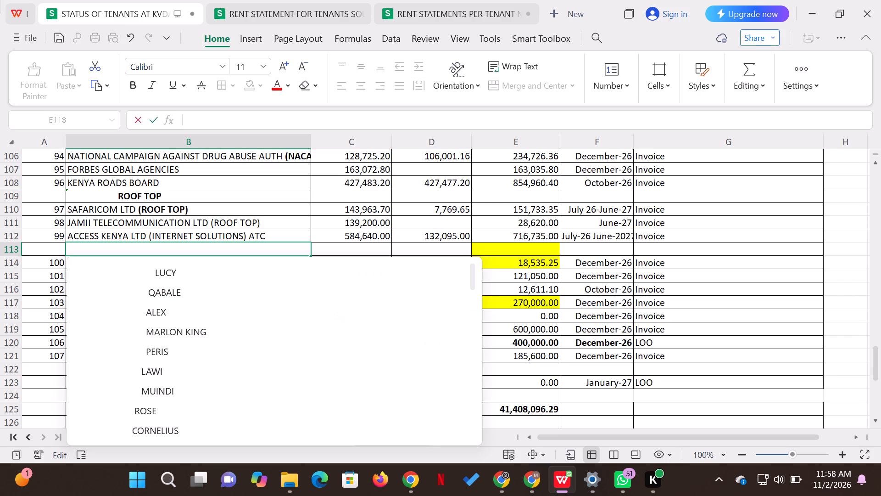
text(DIRECTOR)
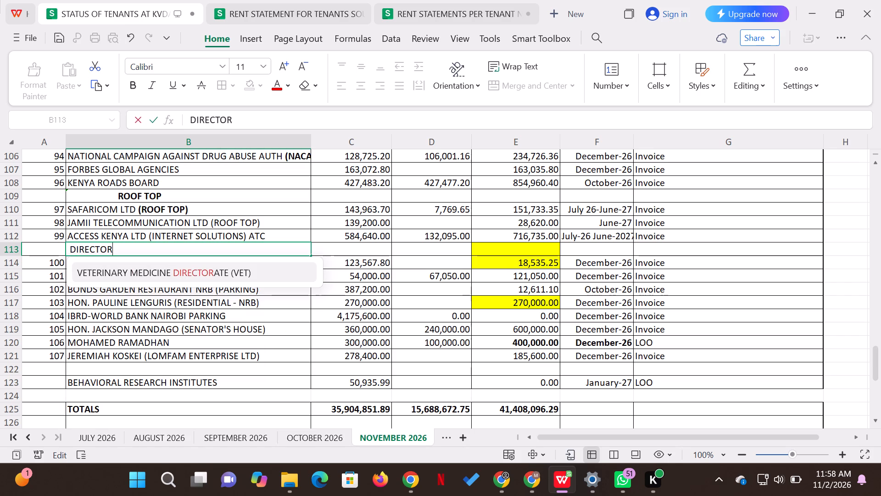
click(66, 246)
Move the DIRECTOR heading in row 113 towards the middle of its cell with additional leading spaces.
click(101, 252)
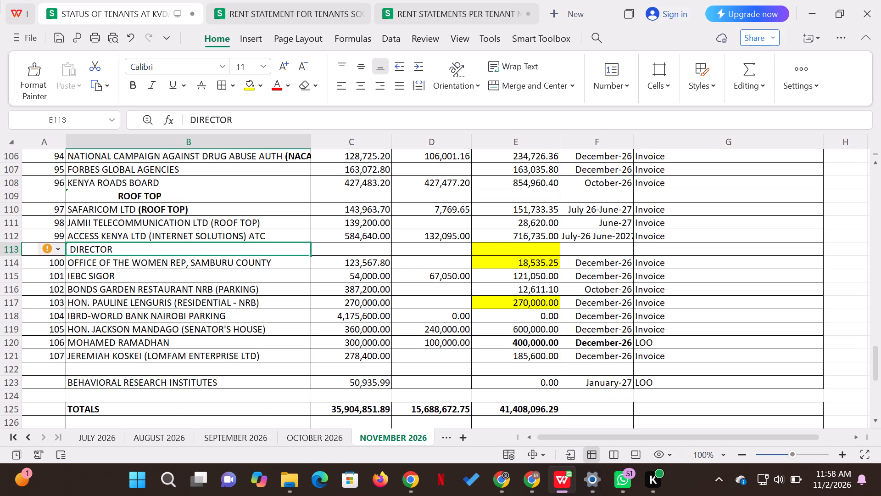
click(92, 251)
double_click(124, 251)
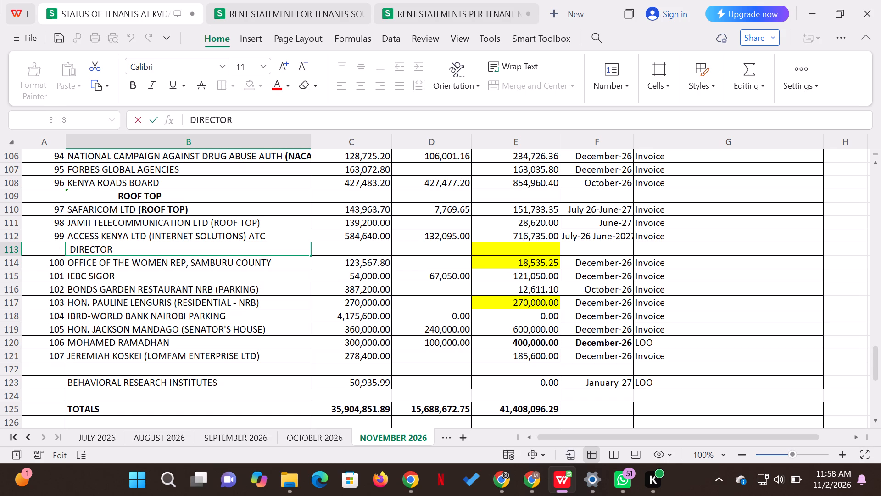
click(68, 249)
key(space)
key(space)
key(space)
key(space)
key(space)
key(space)
key(space)
key(space)
key(space)
key(space)
key(space)
key(space)
key(space)
key(space)
key(space)
key(space)
key(space)
key(space)
key(space)
key(space)
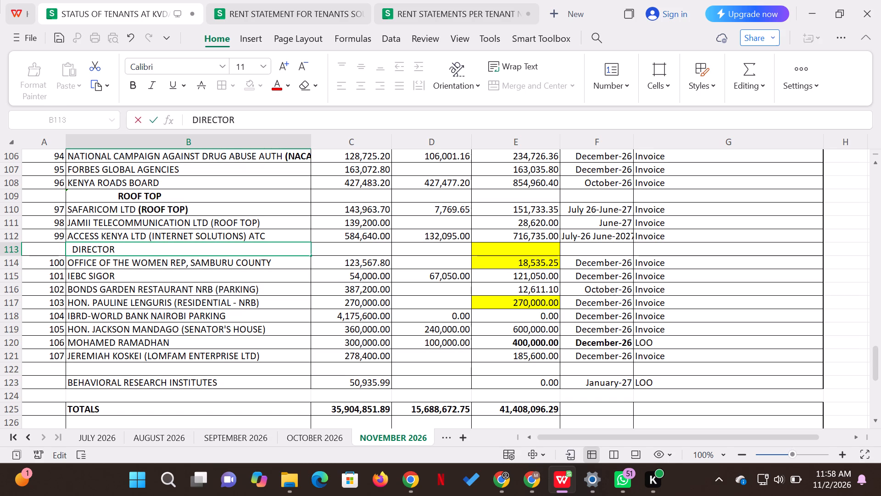
Make the DIRECTOR heading in row 113 bold.
drag(169, 248, 123, 252)
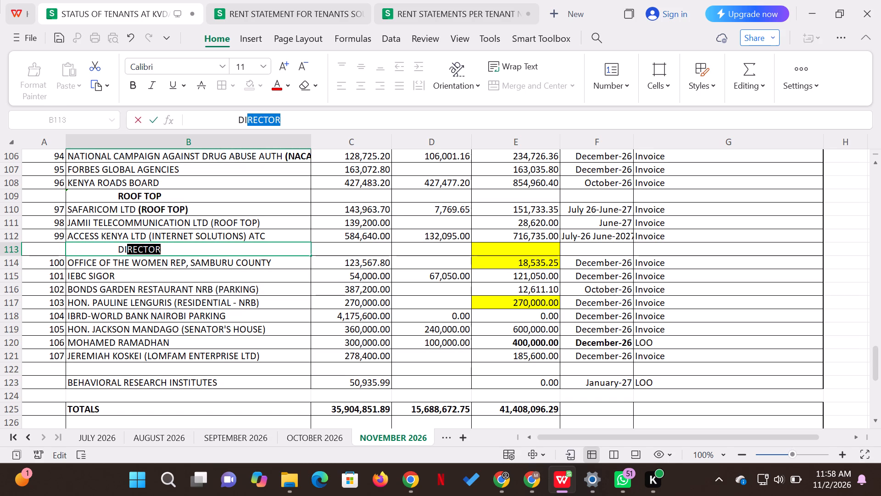
drag(123, 252, 111, 252)
click(136, 90)
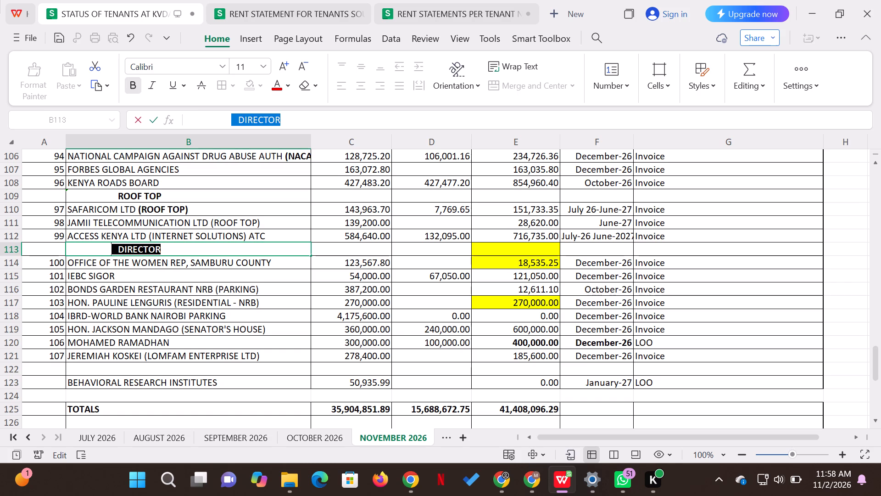
click(196, 286)
Insert one blank row above IEBC SIGOR in row 115.
scroll(249, 263, down, 1)
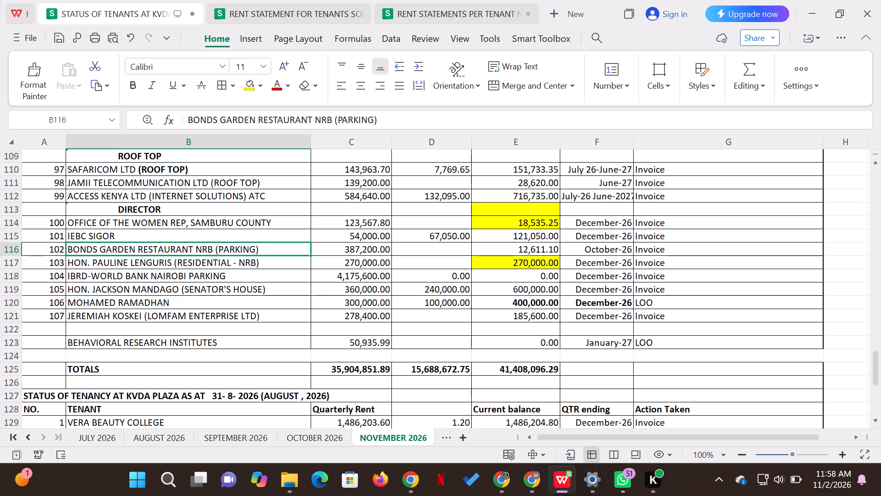
right_click(0, 234)
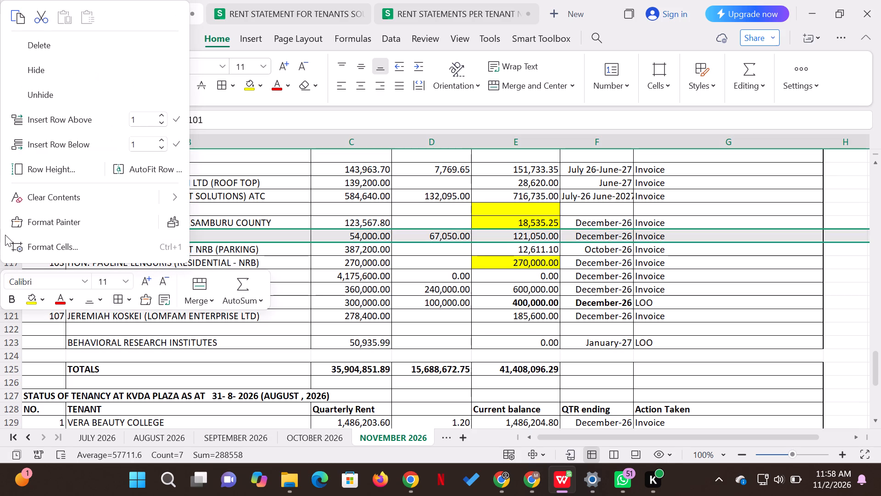
click(178, 111)
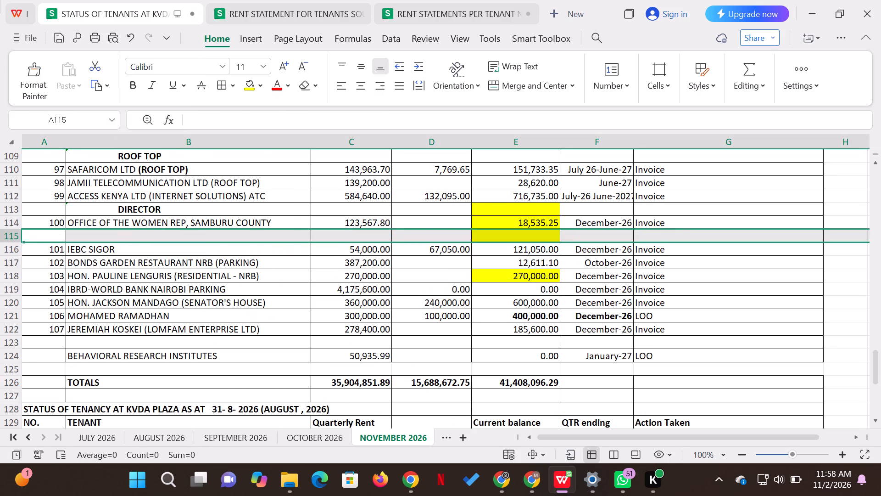
Enter the heading WEIWEI, preceded by leading spaces, in the tenant cell of blank row 115 above IEBC SIGOR.
double_click(139, 233)
key(space)
key(space)
key(space)
key(space)
key(space)
key(space)
key(space)
key(space)
key(space)
key(space)
key(space)
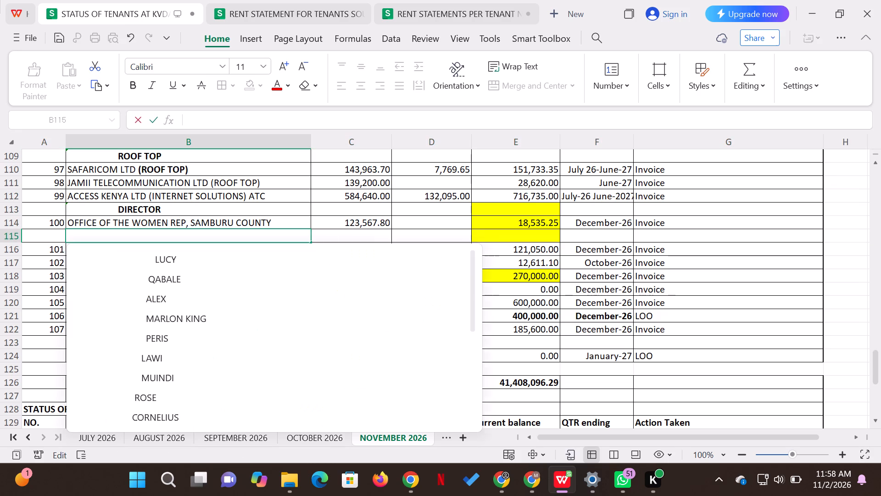
text(WEIWEI)
key(space)
key(space)
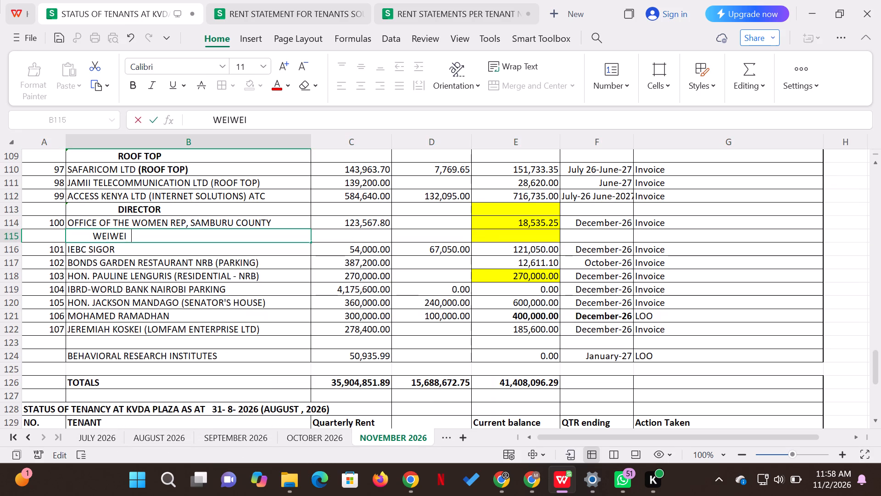
key(space)
Move the WEIWEI heading in row 115 closer to the middle of its cell with additional leading spaces.
double_click(85, 234)
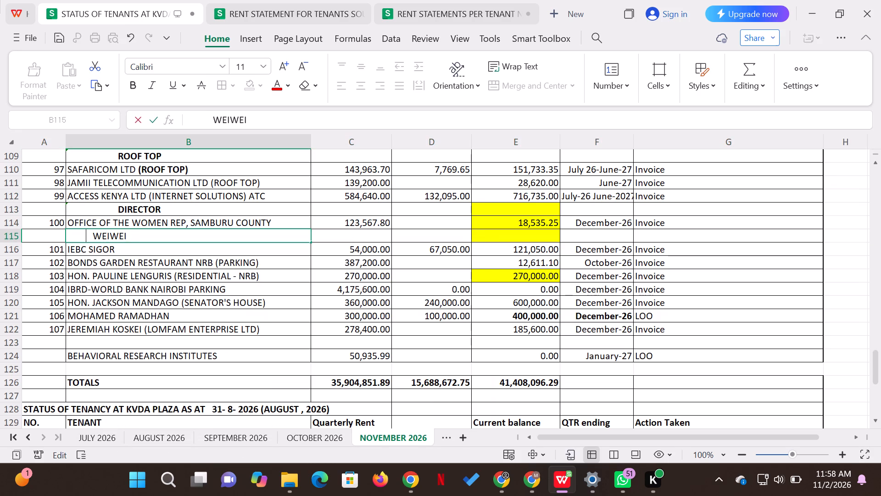
click(89, 235)
key(space)
key(space)
key(space)
key(space)
key(space)
key(space)
key(space)
key(space)
key(space)
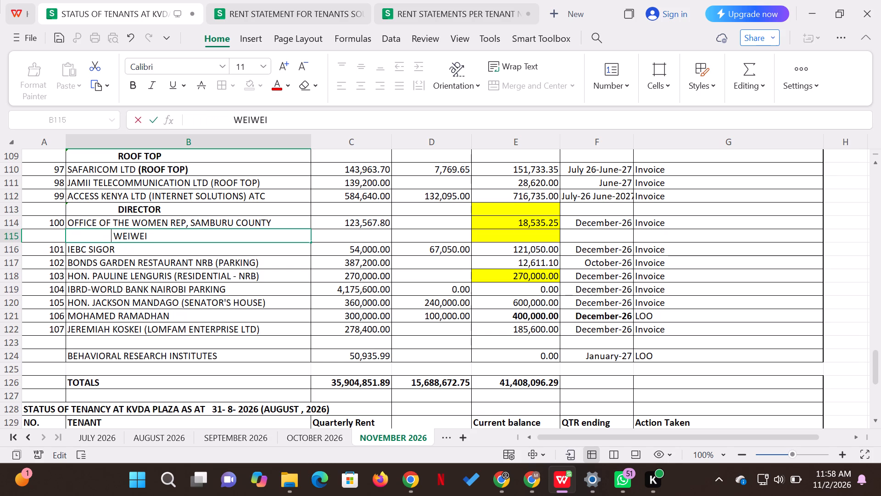
key(space)
key(space)
key(space)
Make the WEIWEI heading in row 115 bold.
drag(158, 237, 115, 235)
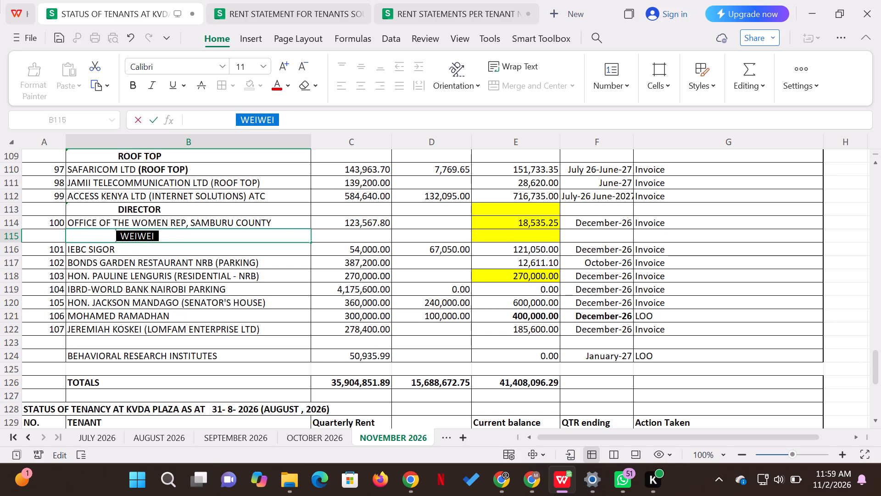
click(134, 83)
click(202, 244)
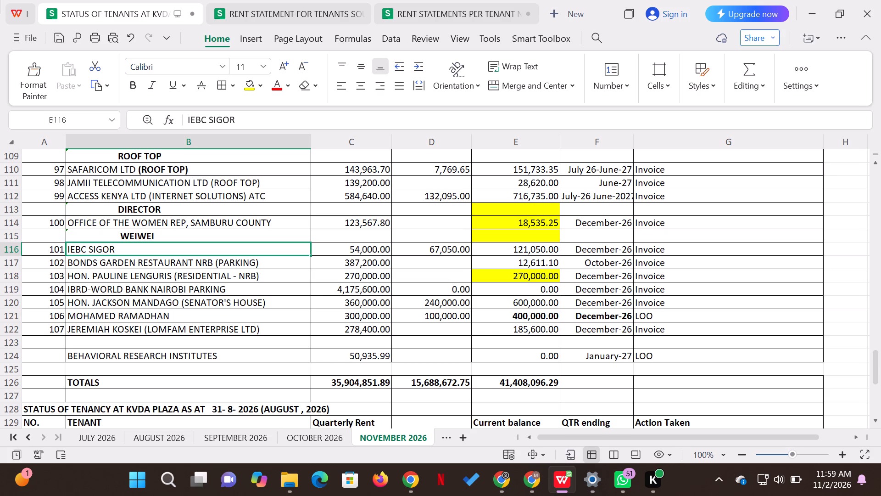
Insert one blank row above BONDS GARDEN RESTAURANT NRB (PARKING) in row 117.
right_click(3, 262)
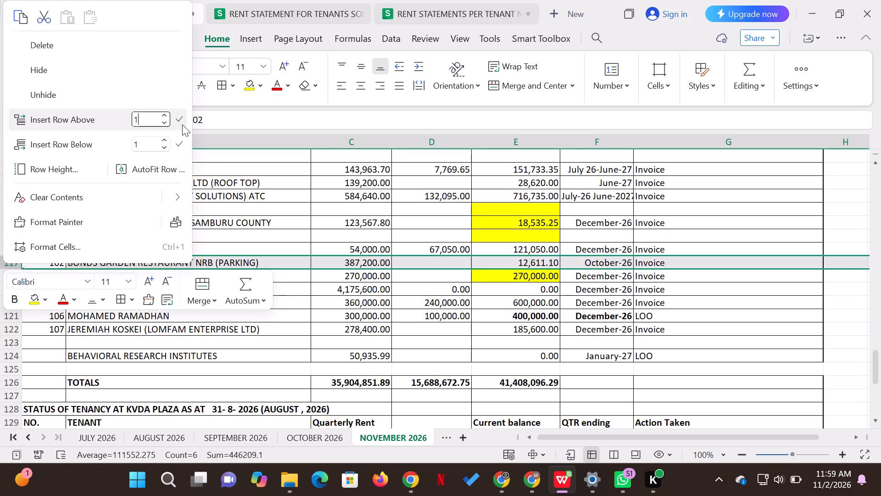
click(182, 124)
Enter the heading NAIROBI, preceded by leading spaces, in the tenant cell of blank row 117 above BONDS GARDEN RESTAURANT.
double_click(149, 266)
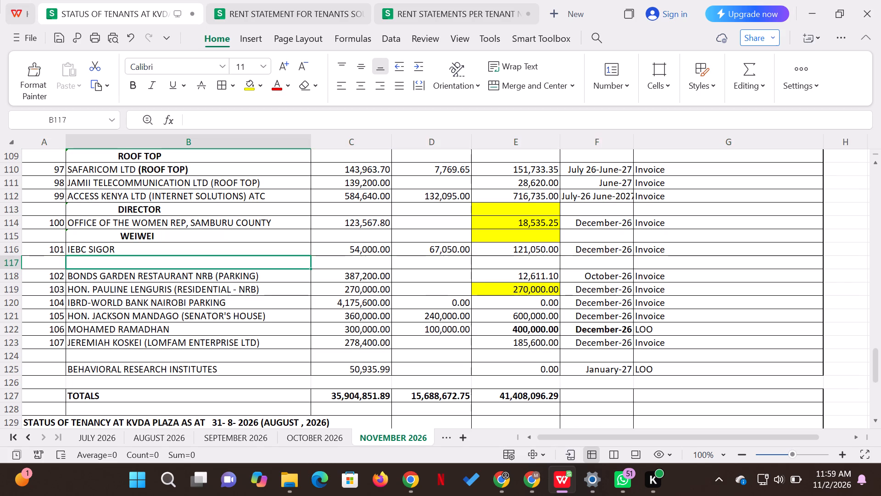
key(space)
key(space)
key(space)
key(space)
key(space)
key(space)
key(space)
key(space)
key(space)
key(space)
key(space)
key(space)
key(space)
key(space)
key(space)
key(space)
key(space)
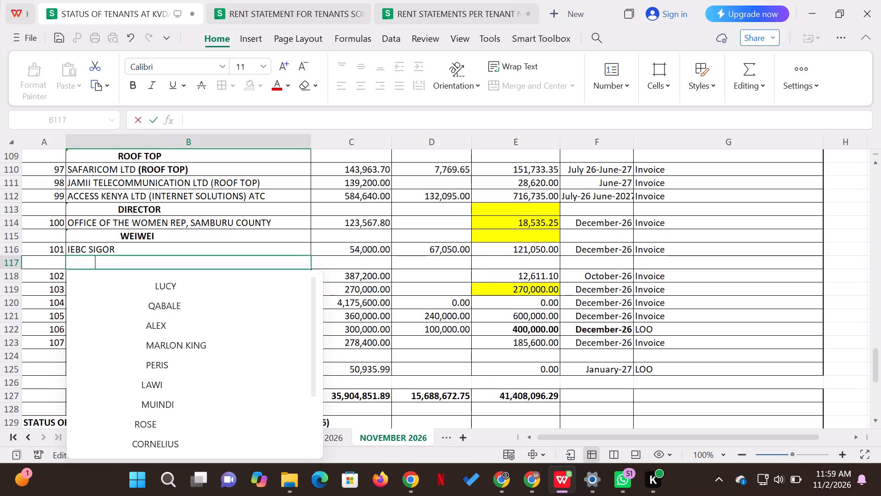
key(space)
key(space)
key(space)
key(space)
key(space)
text(NAIROBI)
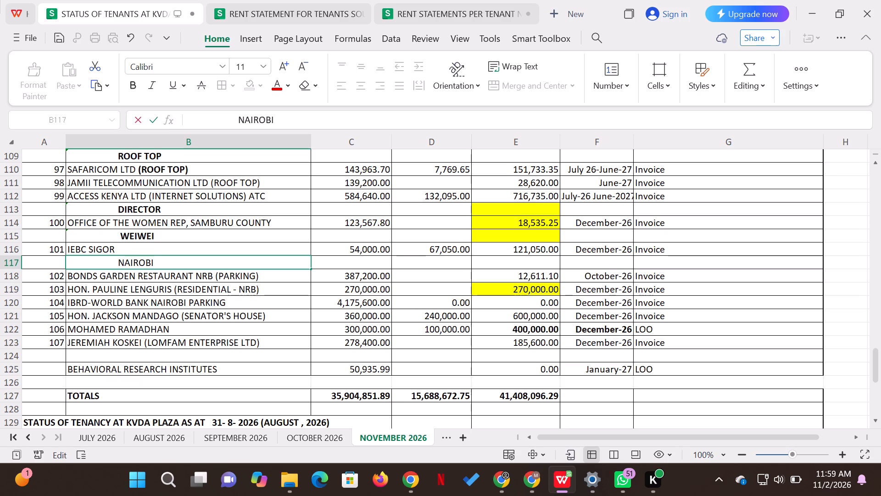
key(Return)
Make the NAIROBI heading in row 117 bold.
click(164, 269)
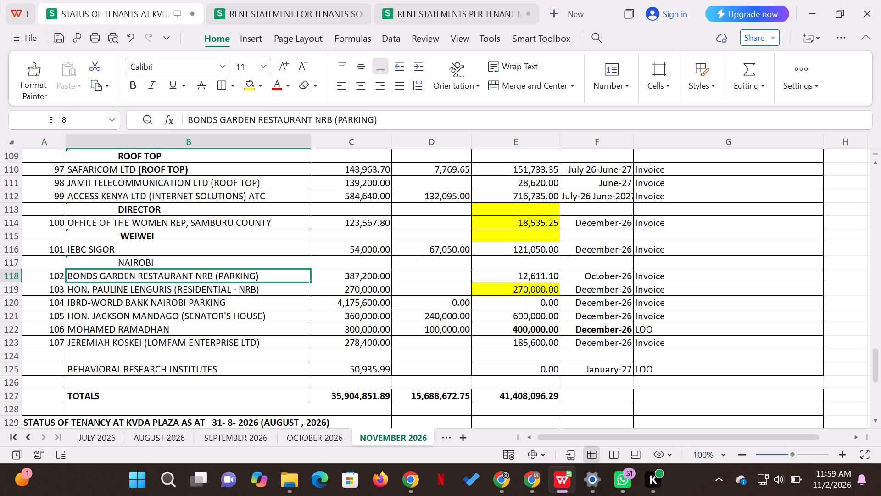
click(165, 266)
drag(301, 115, 257, 111)
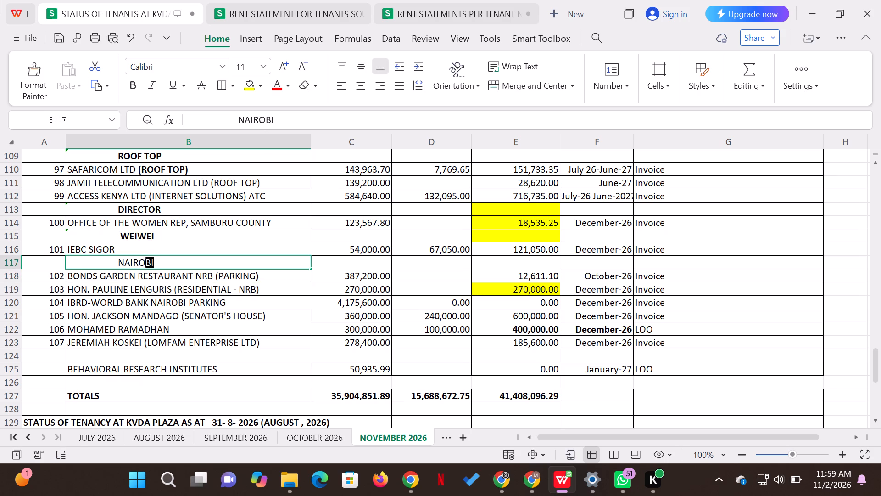
drag(257, 111, 235, 109)
click(129, 89)
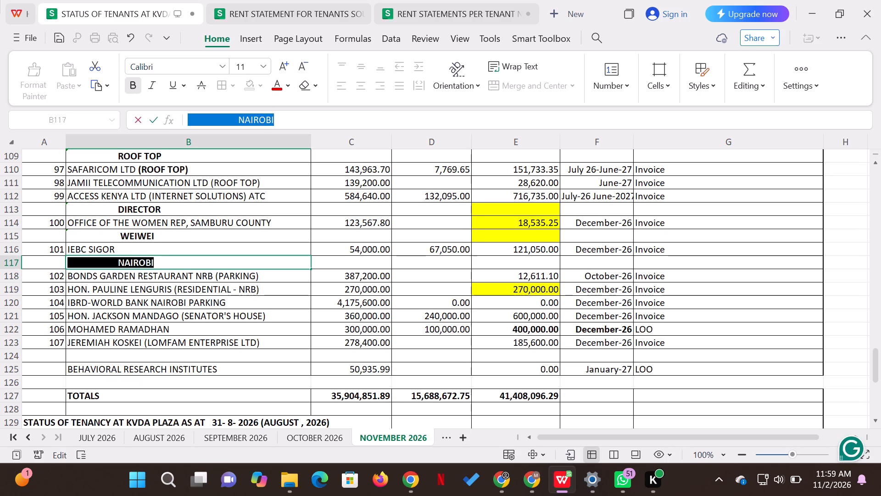
click(181, 282)
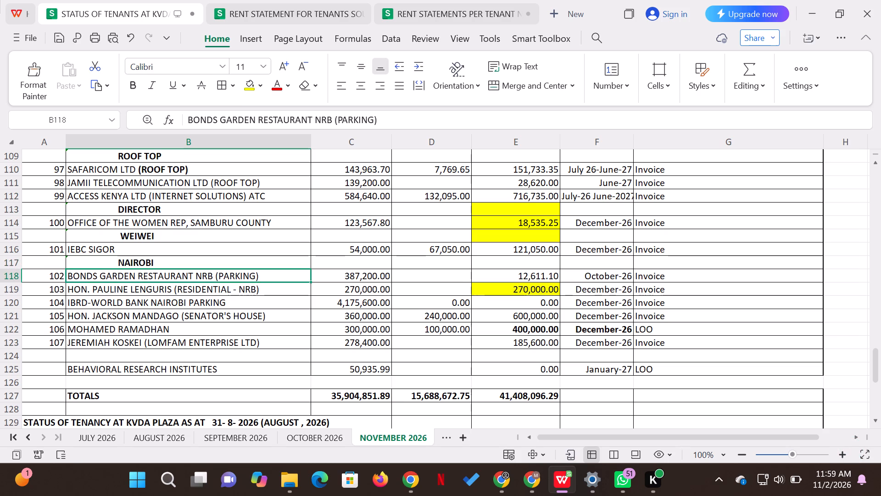
Insert one blank row above tenant no. 105 (SENATOR'S HOUSE) in row 121.
scroll(223, 307, down, 1)
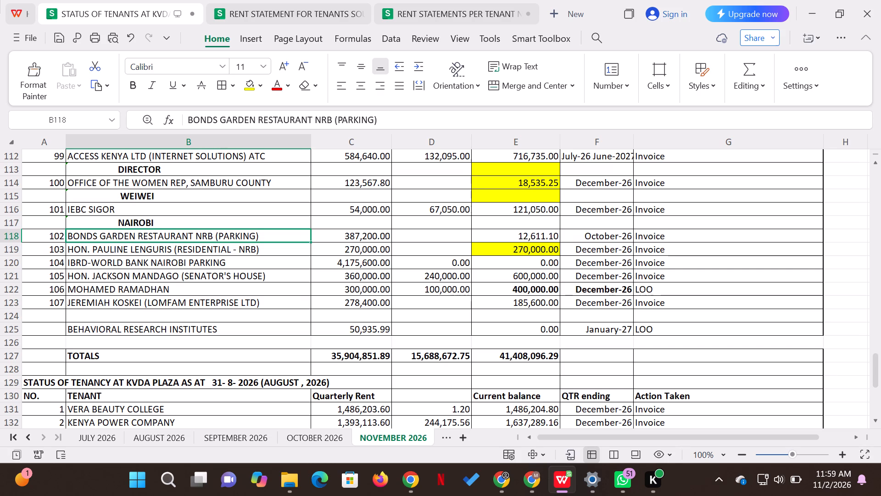
right_click(8, 277)
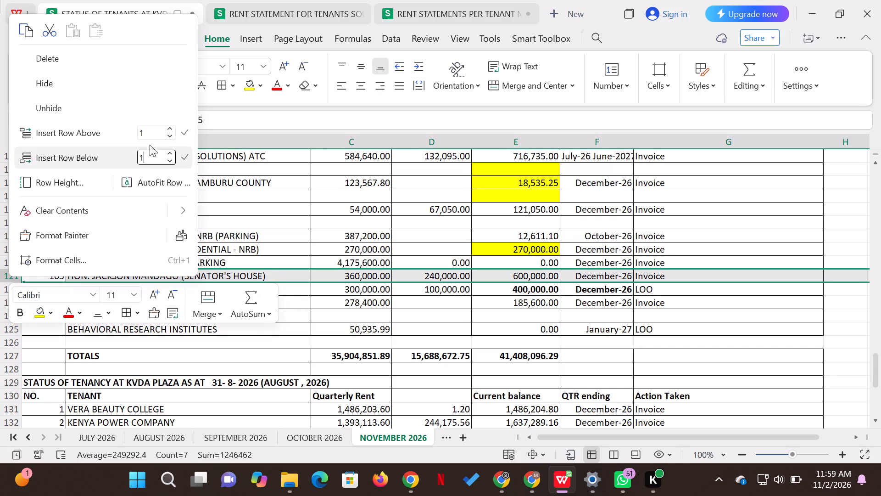
click(179, 132)
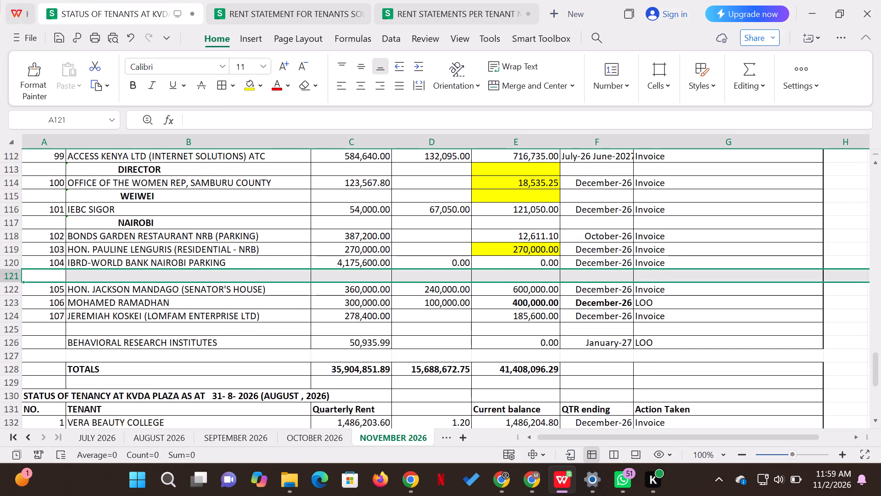
Enter the heading ELGON VIEW, preceded by leading spaces, in the tenant cell of blank row 121.
double_click(140, 278)
key(space)
key(space)
key(space)
key(space)
key(space)
key(space)
key(space)
key(space)
key(space)
key(space)
key(space)
key(space)
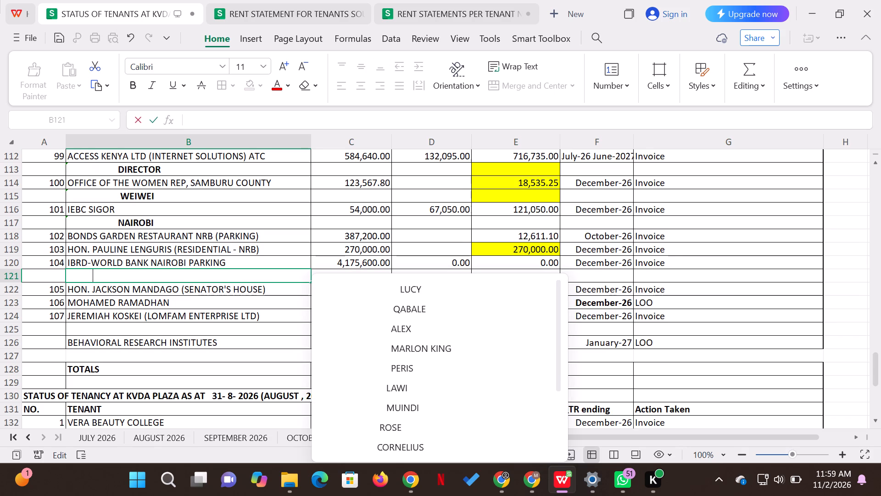
key(space)
key(space)
key(space)
key(space)
key(space)
key(space)
key(space)
key(space)
key(e)
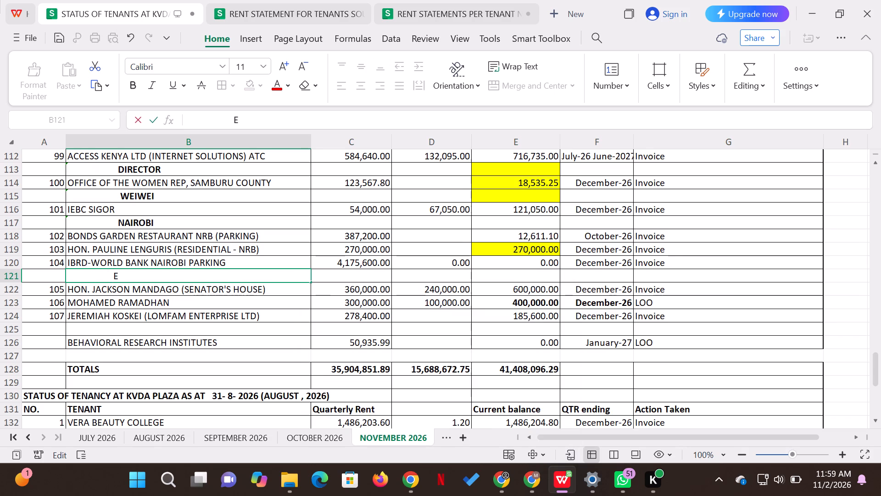
key(l)
text(GON VIEW)
key(Return)
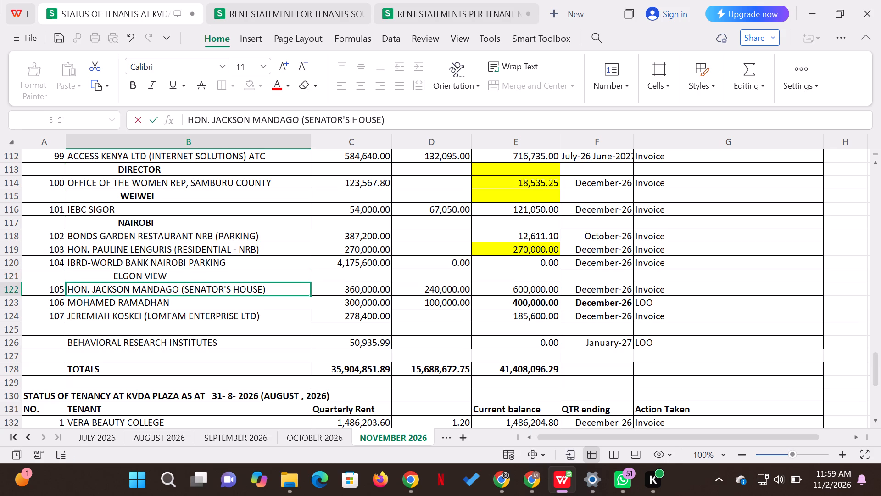
Make the ELGON VIEW heading in row 121 bold.
click(171, 274)
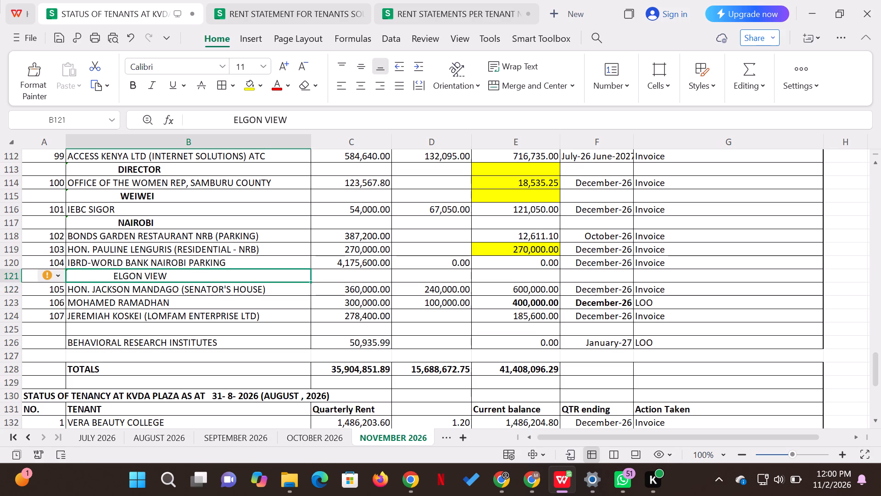
drag(298, 117, 233, 119)
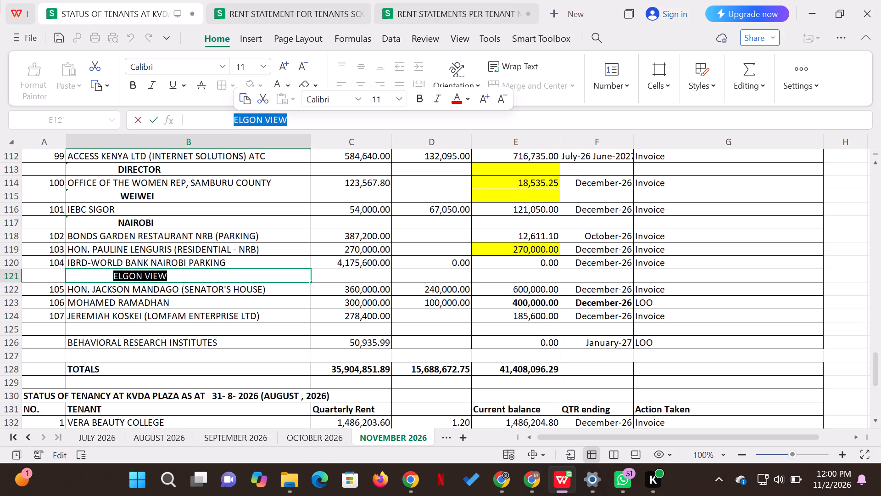
click(134, 88)
click(190, 328)
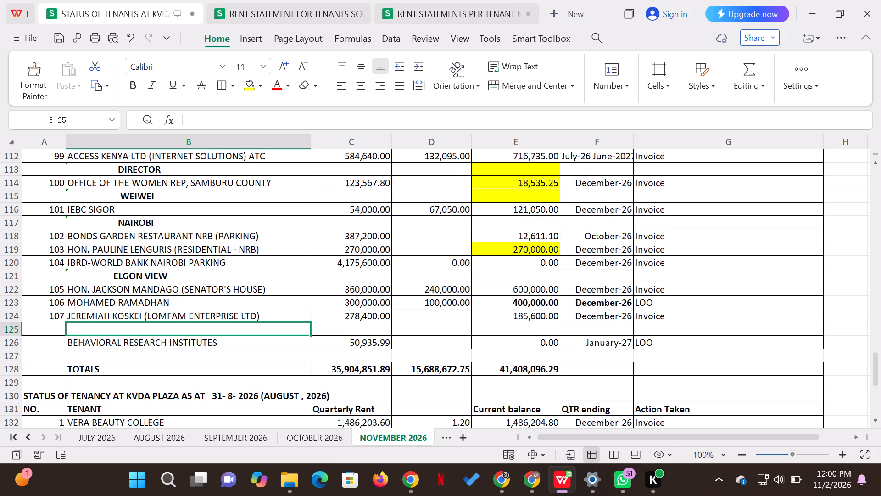
Insert one blank row above tenant no. 107 (LOMFAM ENTERPRISE LTD) in row 124.
right_click(0, 318)
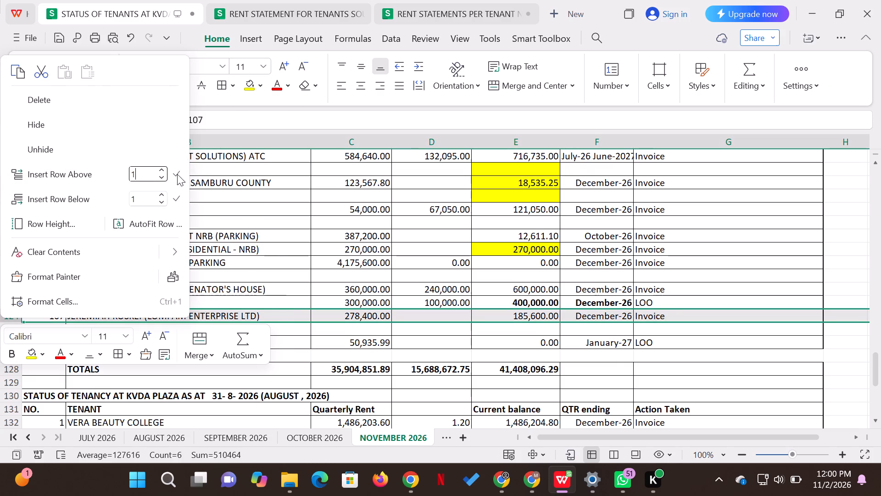
click(177, 174)
Enter the heading WORKSHOP, preceded by leading spaces, in the tenant cell of blank row 124.
double_click(149, 312)
key(space)
key(space)
key(space)
key(space)
key(space)
key(space)
key(space)
key(space)
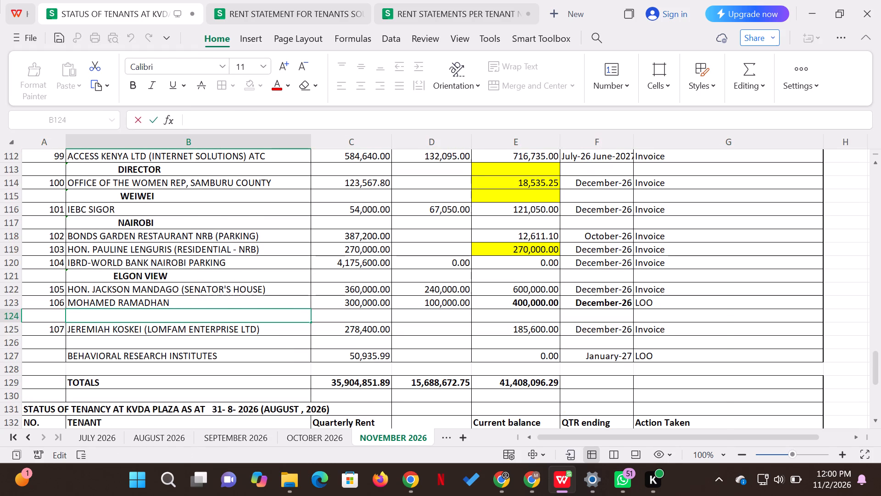
key(space)
key(space)
key(space)
key(space)
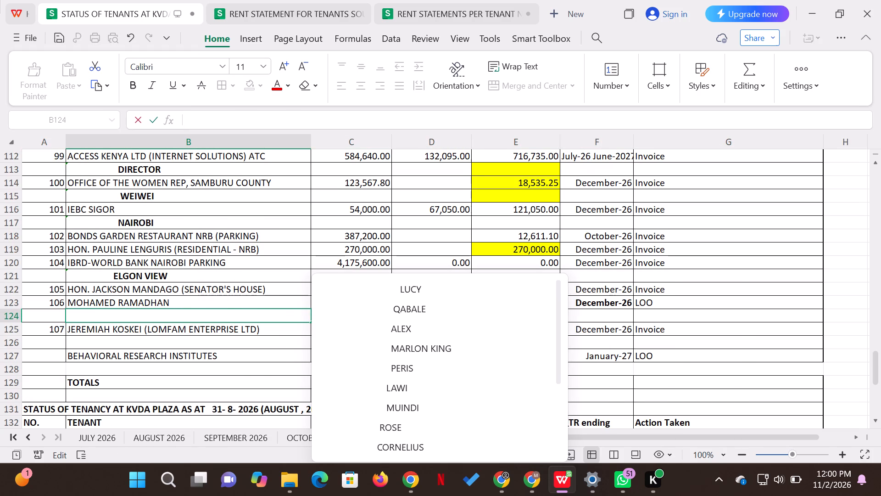
text(WORKSHOP)
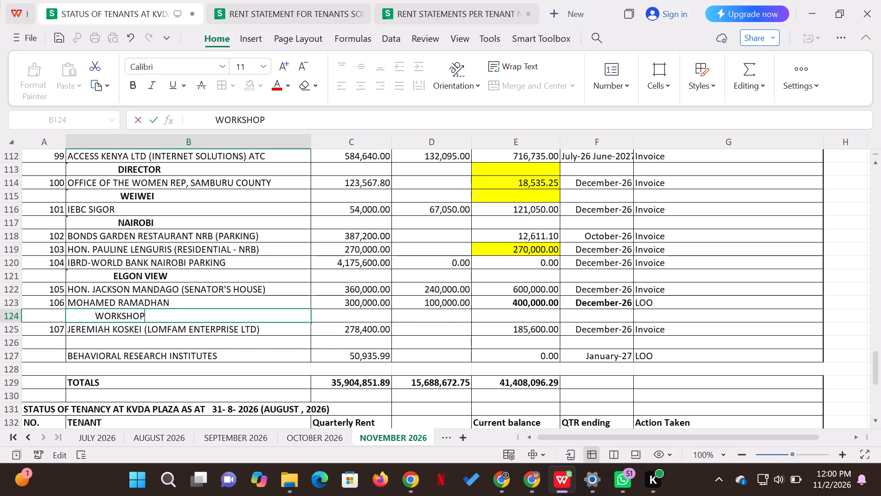
Move the WORKSHOP heading in row 124 closer to the middle of its cell with seven more leading spaces.
click(86, 320)
key(space)
key(space)
key(space)
key(space)
key(space)
key(space)
key(space)
Make the WORKSHOP heading in row 124 bold.
drag(173, 314, 141, 319)
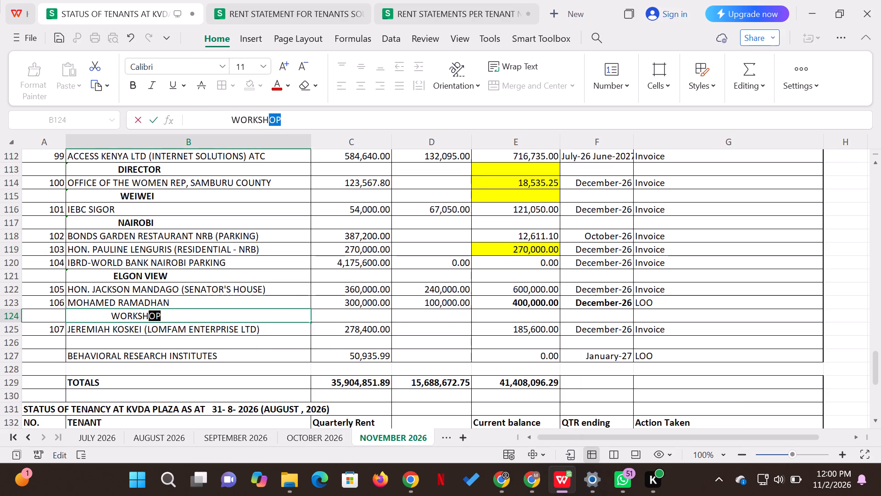
drag(141, 319, 109, 319)
click(132, 91)
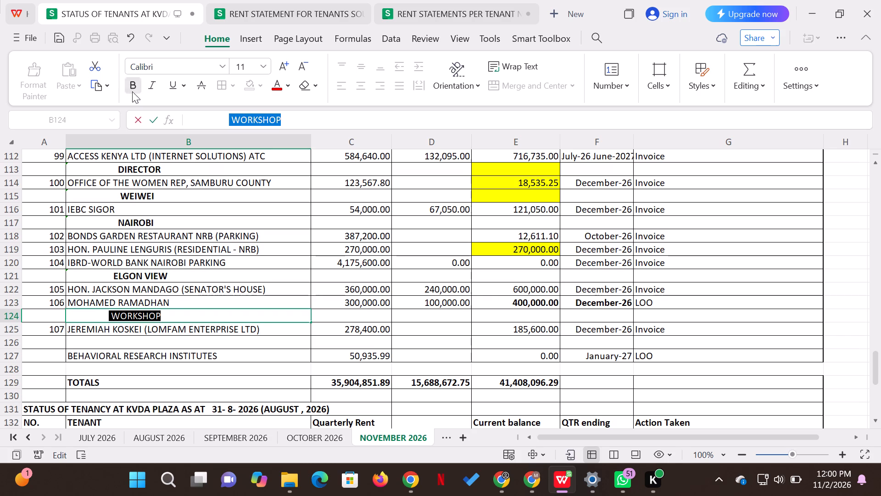
click(247, 319)
Save the tenant status workbook.
key(ctrl+s)
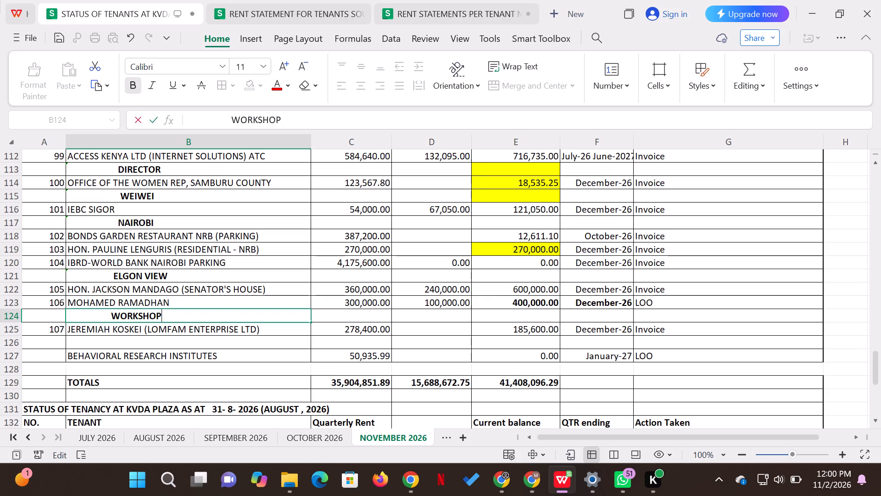
Print one duplex copy of all pages of the active NOVEMBER 2026 sheet on the HP LaserJet MFP M426fdw.
scroll(332, 271, down, 1)
scroll(236, 303, down, 1)
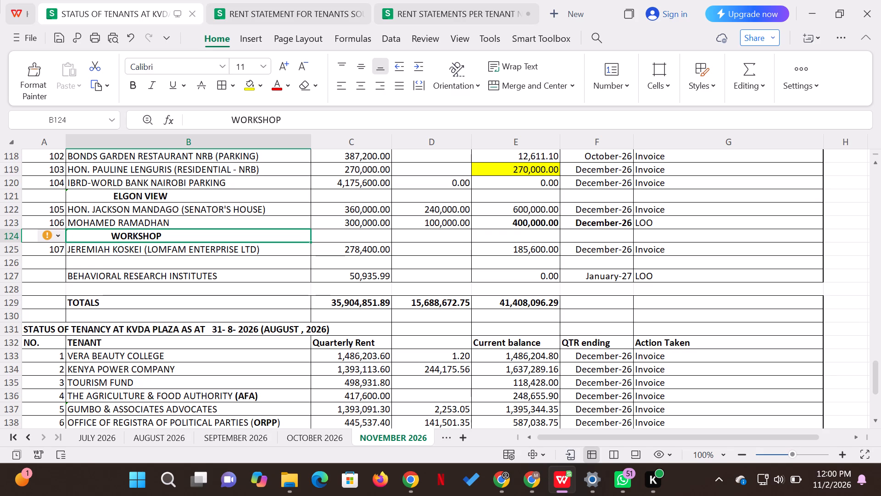
key(ctrl+p)
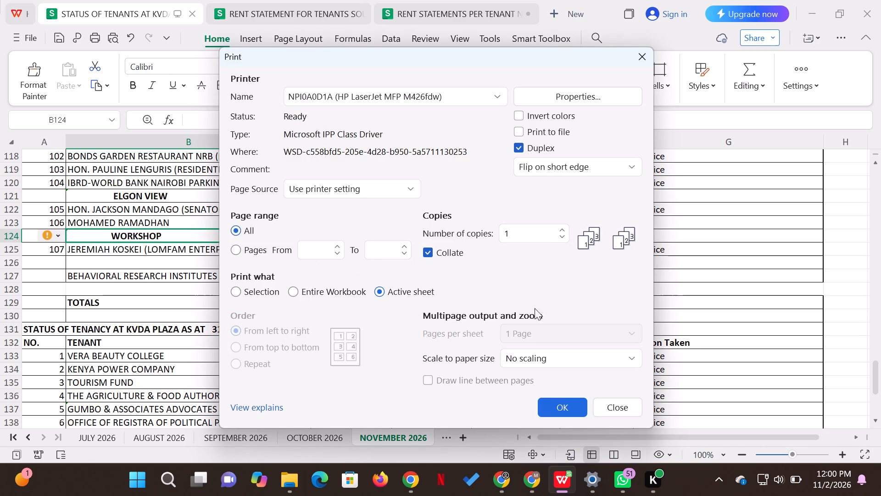
click(562, 402)
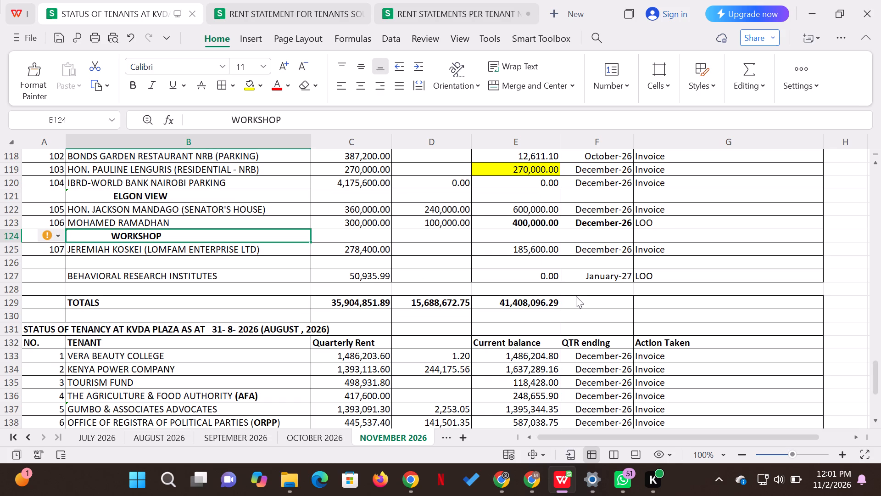
Shorten the group heading in row 21, above VERA BEAUTY COLLEGE, to MARLON by deleting its second word.
scroll(695, 269, down, 9)
scroll(722, 276, up, 4)
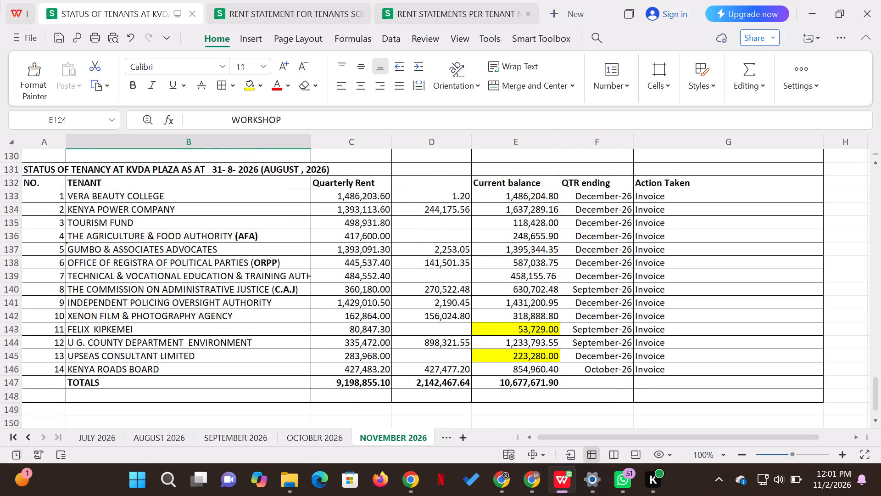
scroll(722, 276, up, 20)
scroll(722, 276, up, 12)
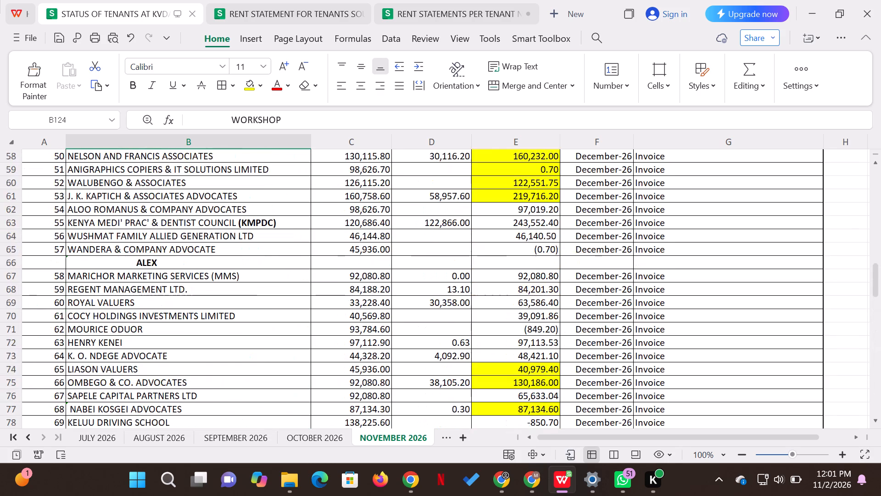
scroll(725, 274, up, 20)
scroll(725, 274, up, 7)
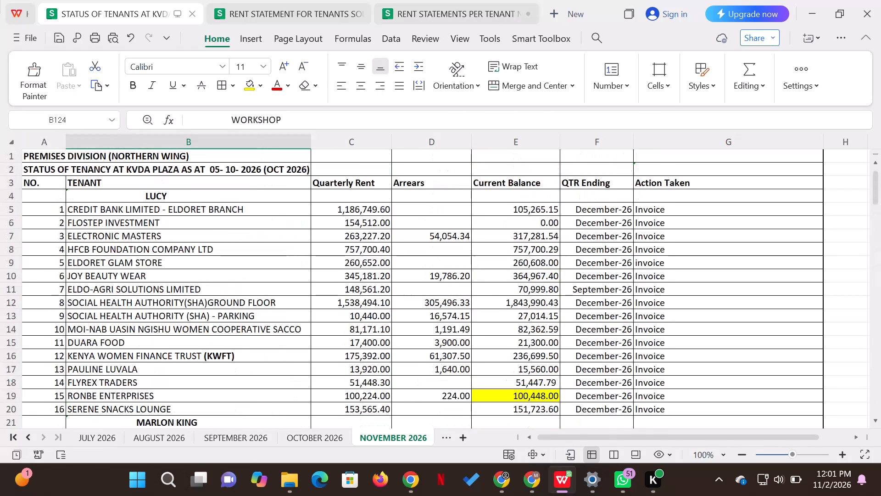
scroll(721, 269, up, 20)
scroll(721, 269, up, 6)
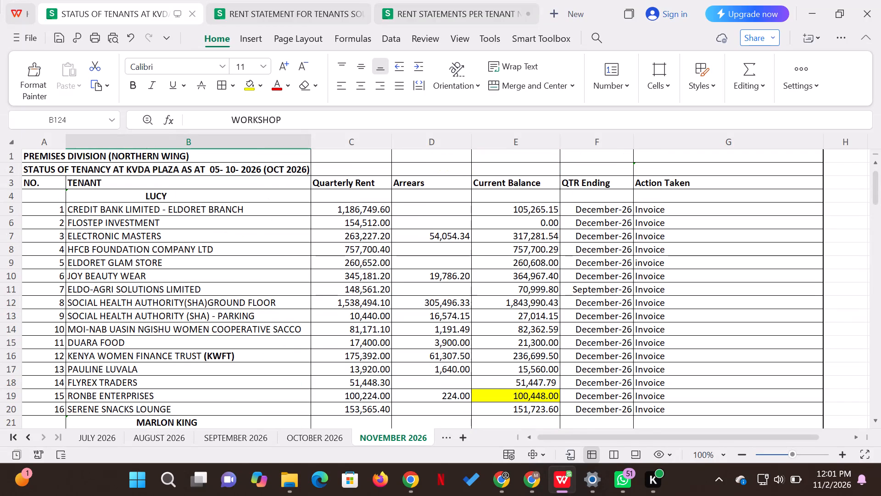
scroll(617, 383, up, 11)
scroll(711, 317, down, 2)
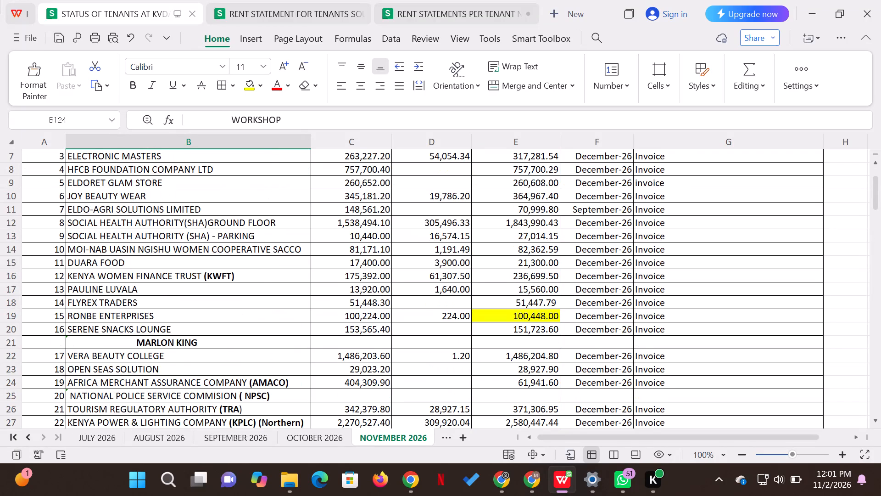
scroll(702, 307, up, 2)
scroll(544, 334, down, 2)
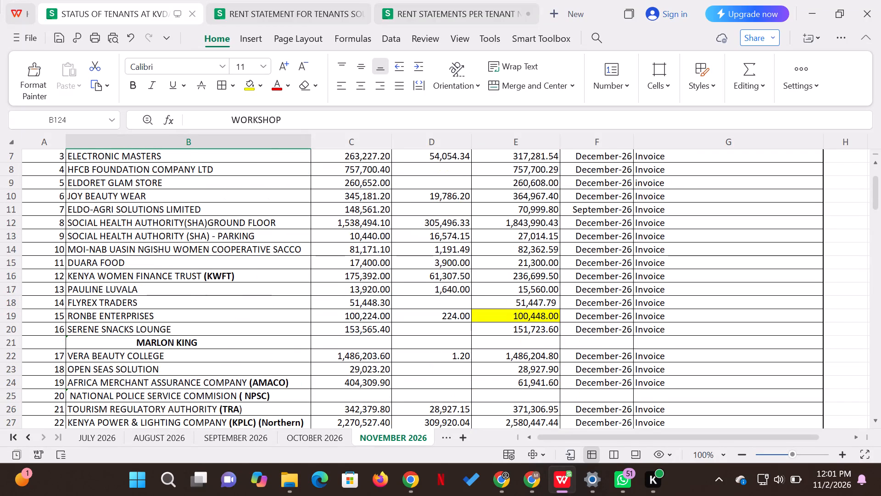
double_click(199, 344)
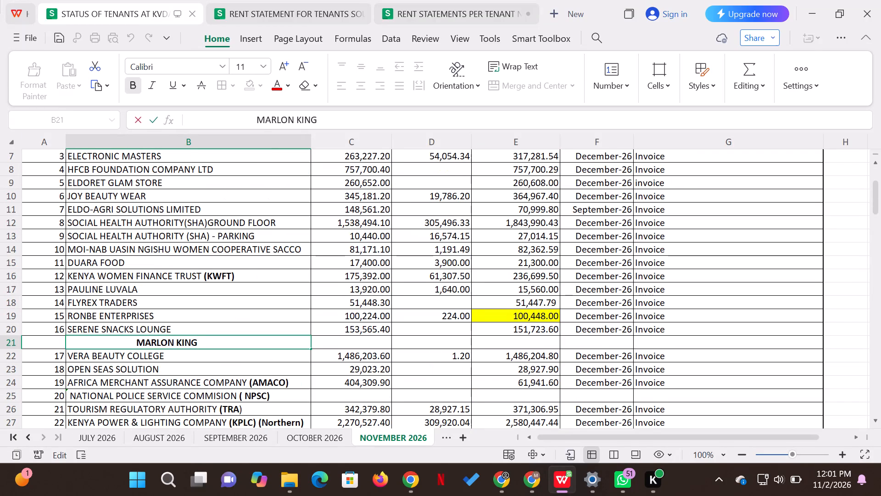
key(BackSpace)
key(BackSpace)
key(BackSpace)
key(BackSpace)
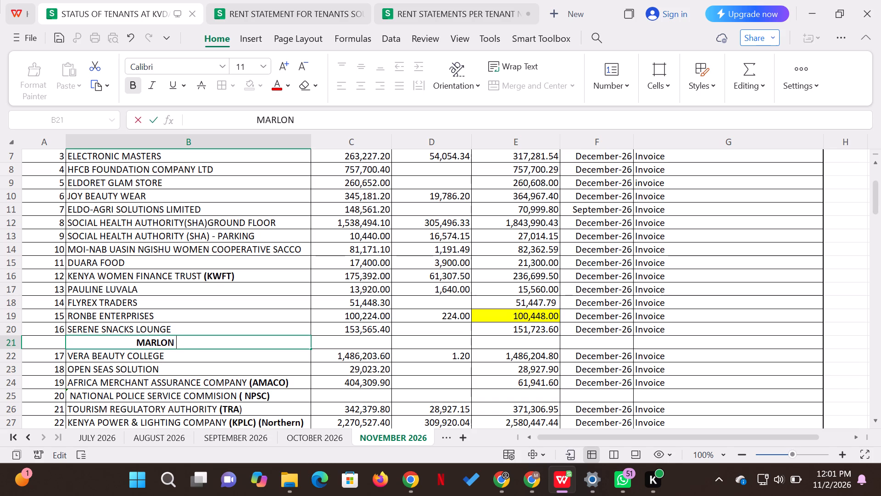
Save the workbook with the shortened MARLON heading.
key(ctrl+s)
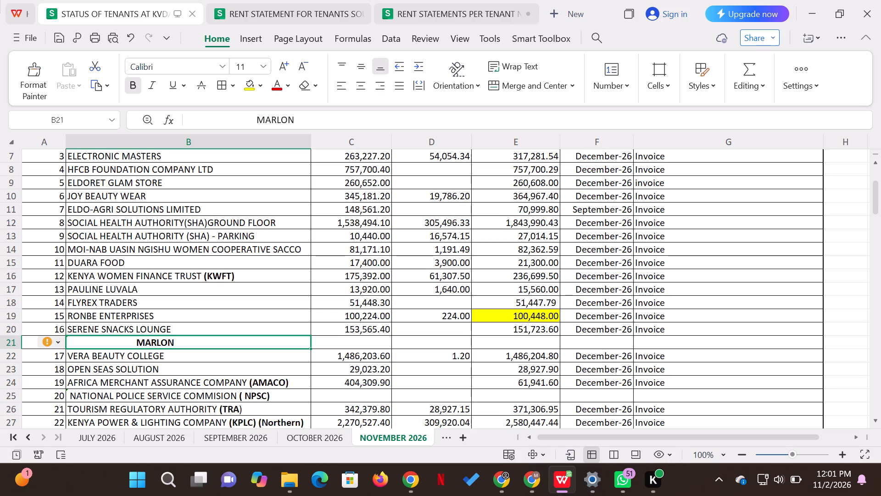
Print the active NOVEMBER 2026 sheet again on the HP LaserJet MFP M426fdw, choosing duplex with Flip on short edge.
key(ctrl+p)
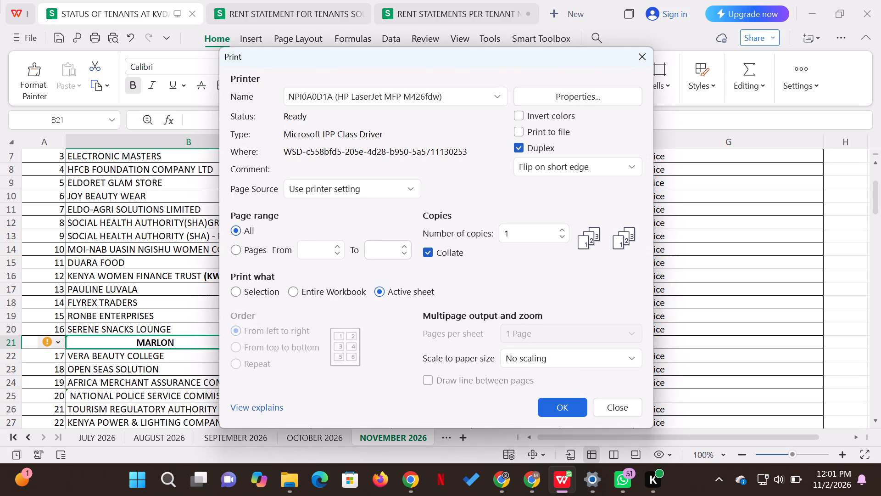
click(597, 162)
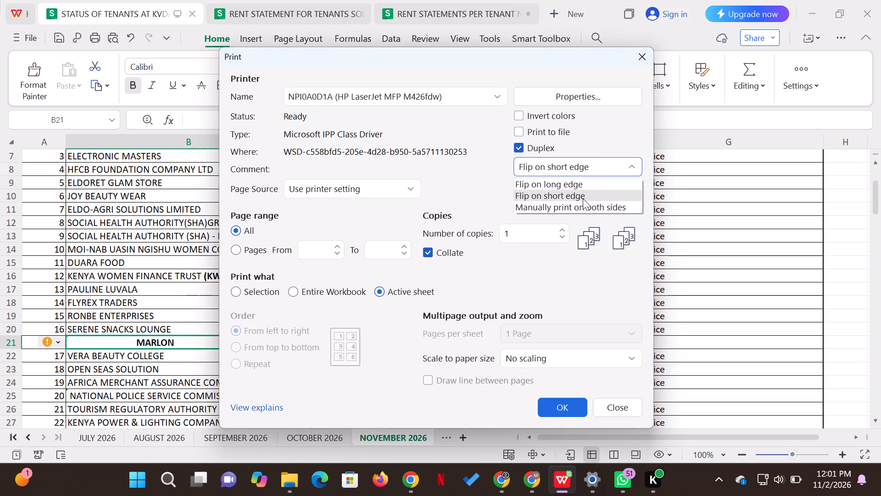
click(583, 199)
click(564, 407)
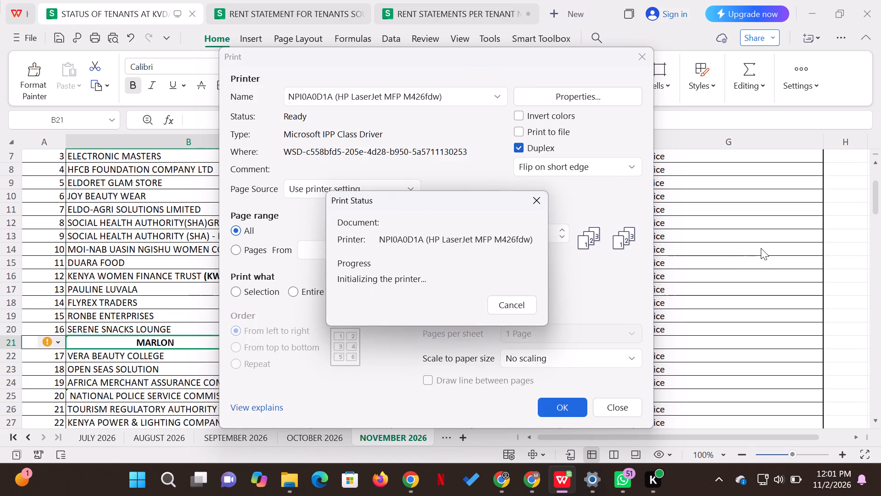